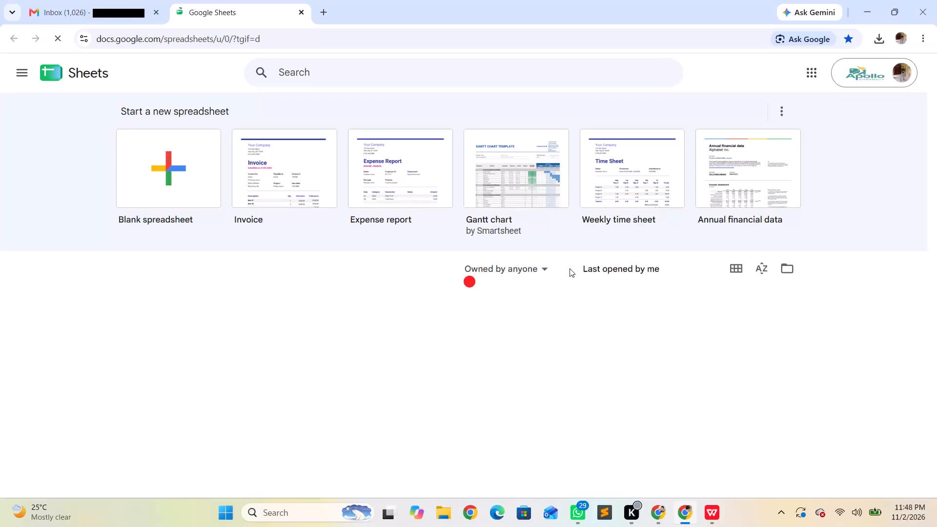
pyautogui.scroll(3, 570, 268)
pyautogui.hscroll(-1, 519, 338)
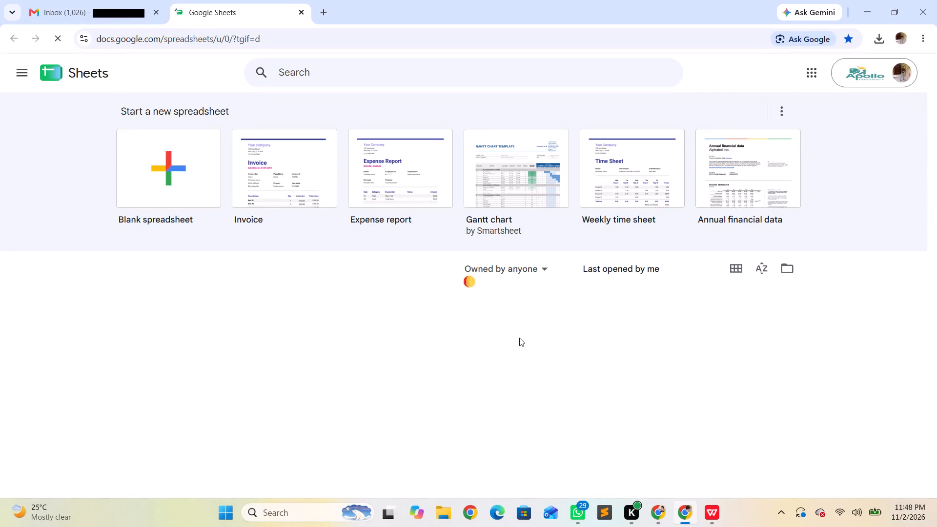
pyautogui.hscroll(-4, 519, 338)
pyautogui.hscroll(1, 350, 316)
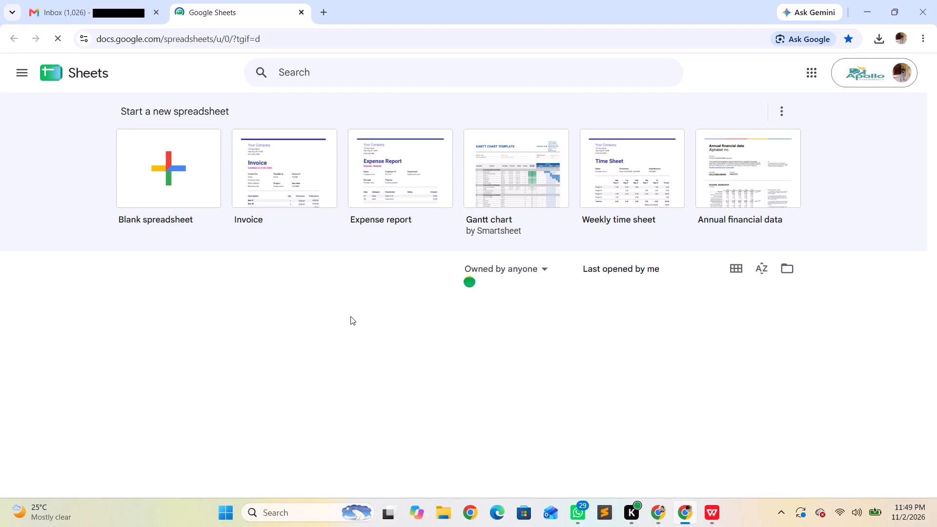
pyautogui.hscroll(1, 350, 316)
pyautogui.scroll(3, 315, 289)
# Look through the list of recent spreadsheets for the KRA 2026 file.
pyautogui.scroll(-3, 315, 289)
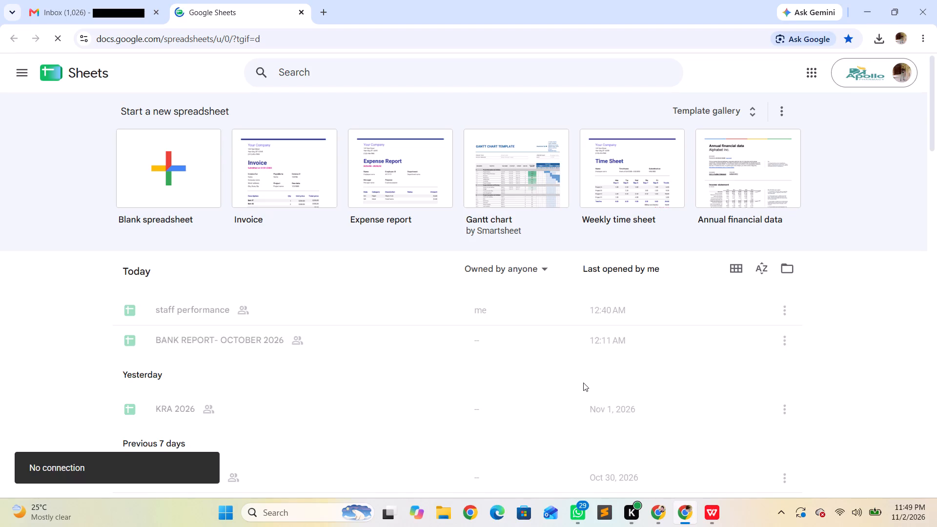
pyautogui.scroll(-3, 444, 351)
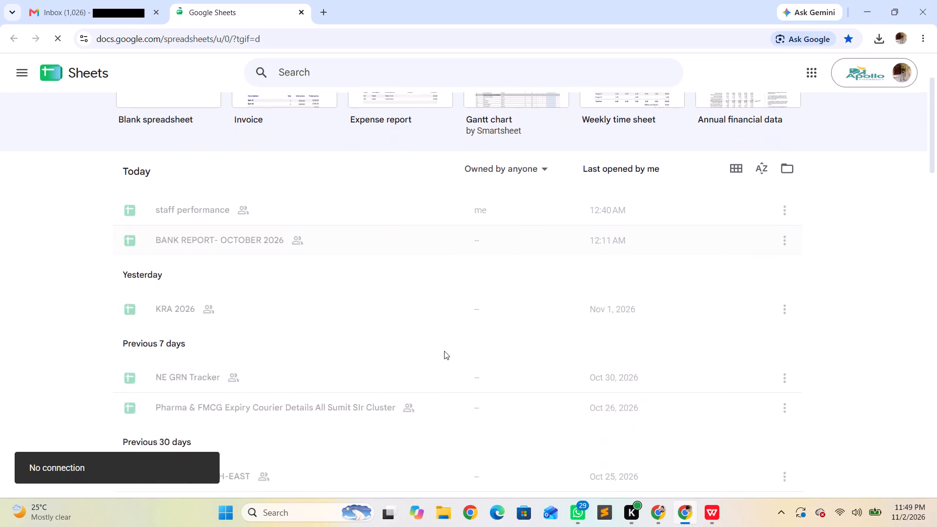
pyautogui.scroll(-13, 444, 351)
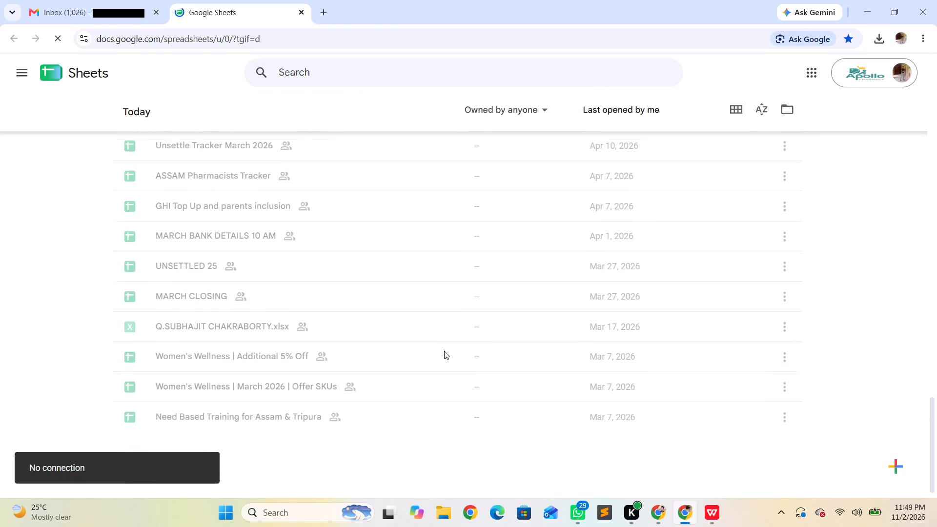
pyautogui.scroll(7, 444, 351)
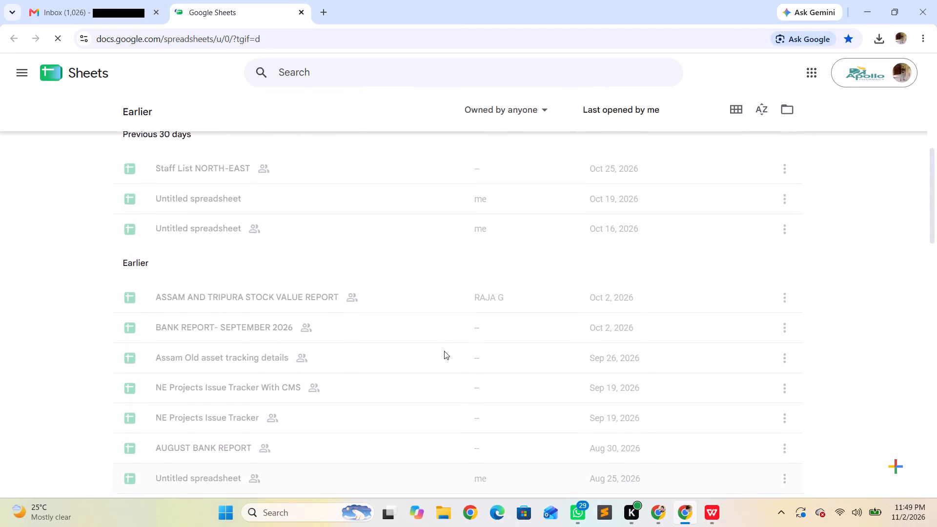
pyautogui.scroll(5, 444, 351)
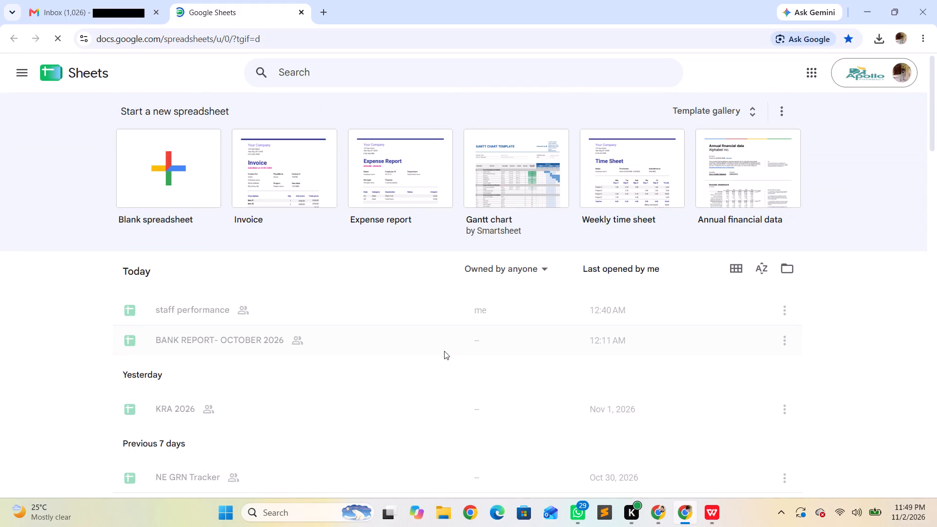
pyautogui.scroll(-1, 444, 351)
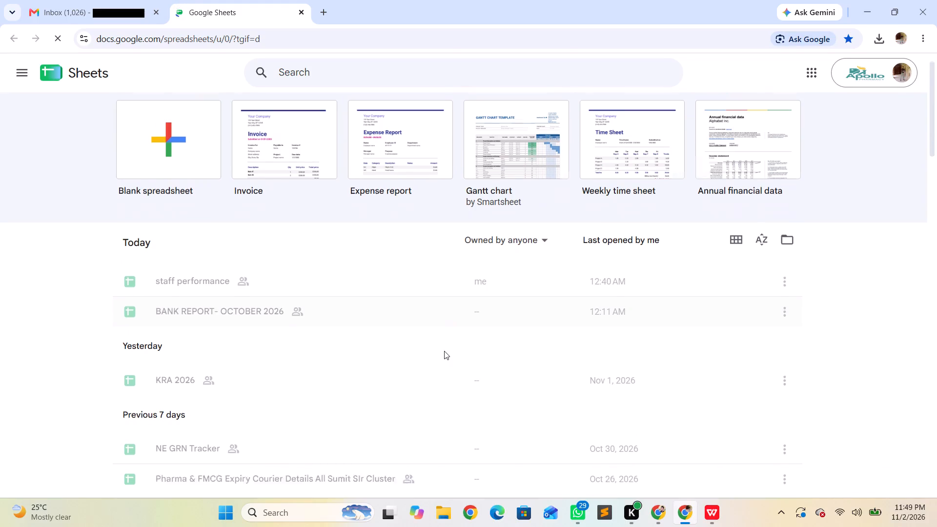
pyautogui.scroll(-3, 444, 351)
pyautogui.scroll(8, 444, 351)
pyautogui.scroll(-2, 444, 351)
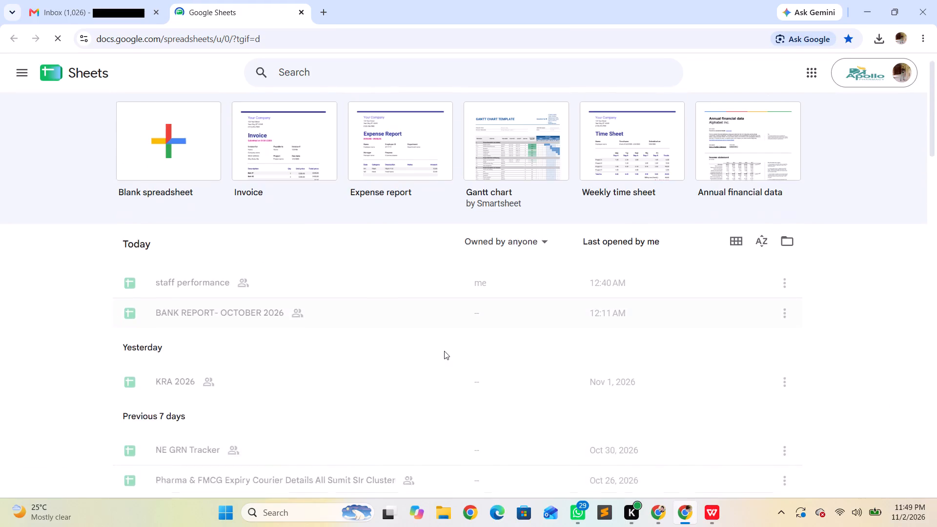
pyautogui.scroll(-16, 444, 351)
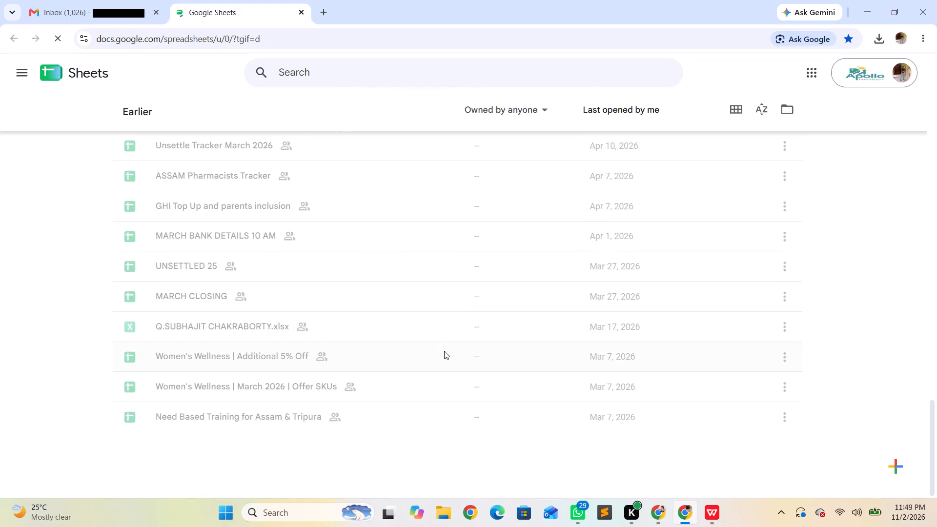
pyautogui.scroll(-1, 444, 351)
pyautogui.scroll(2, 443, 249)
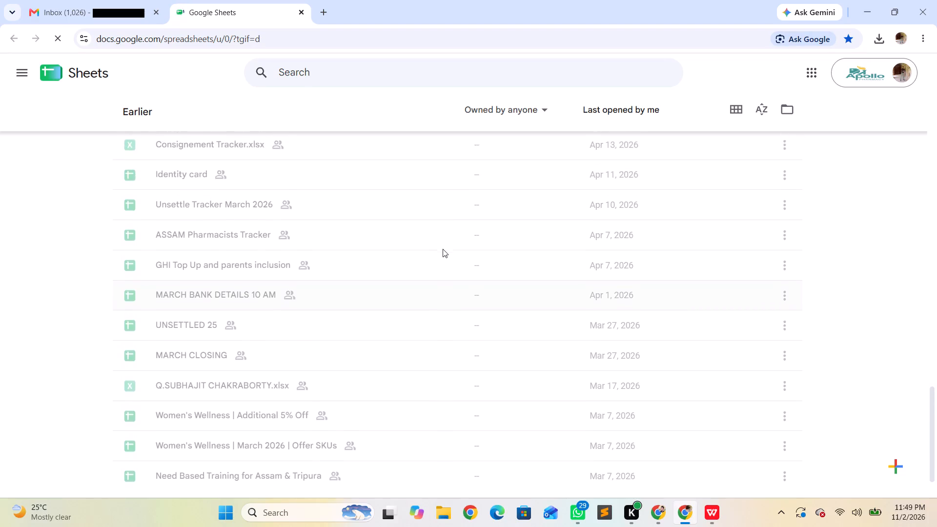
pyautogui.scroll(4, 443, 249)
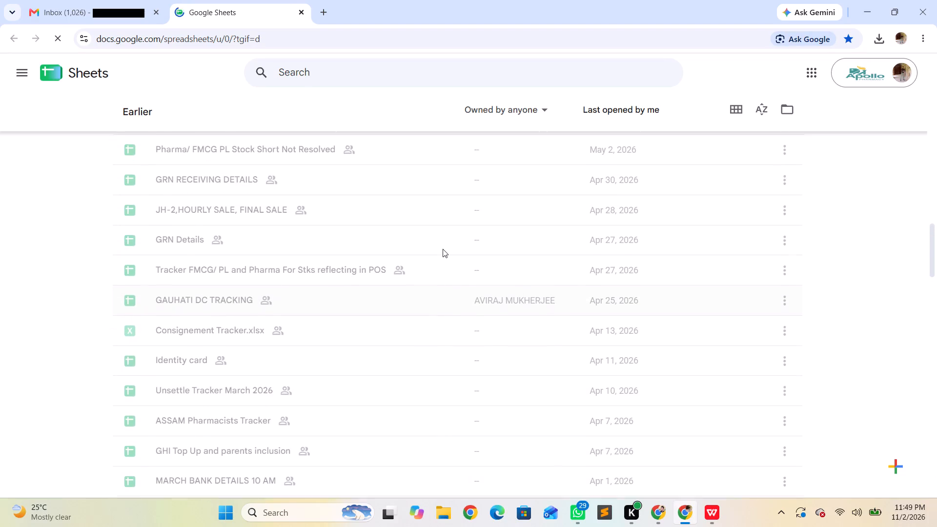
pyautogui.scroll(1, 443, 249)
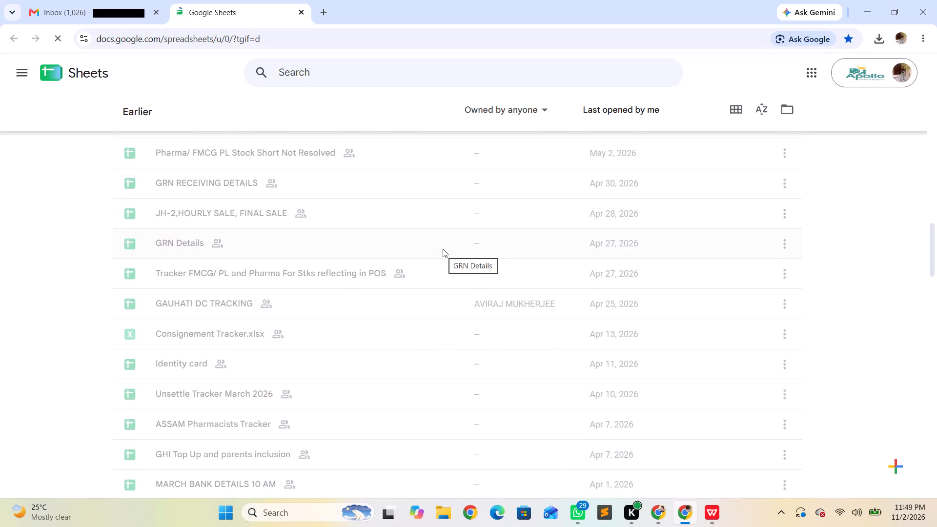
pyautogui.scroll(9, 443, 249)
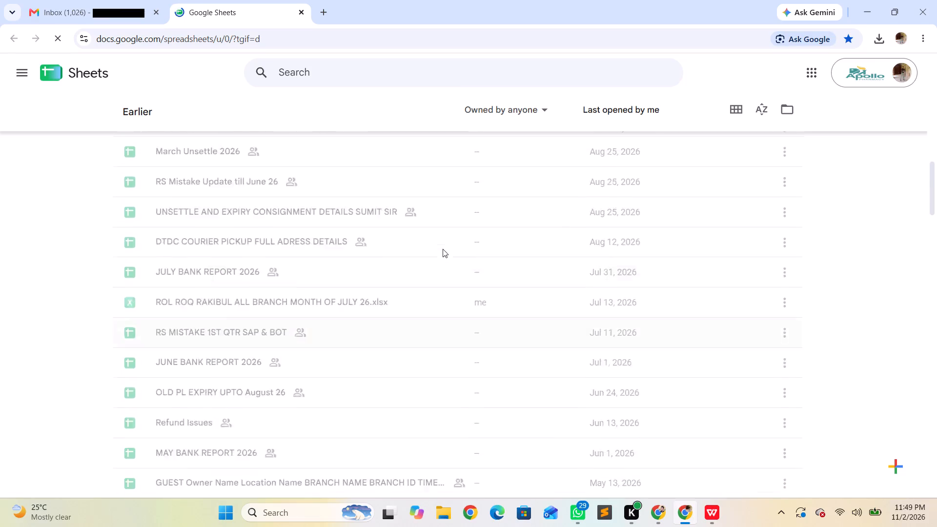
pyautogui.scroll(9, 443, 249)
pyautogui.scroll(-3, 443, 249)
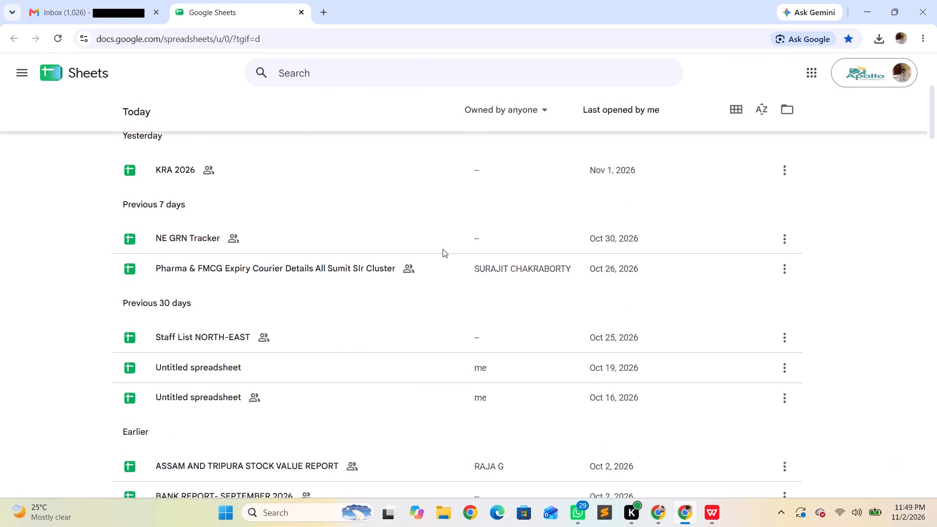
pyautogui.scroll(-5, 443, 249)
pyautogui.scroll(11, 443, 249)
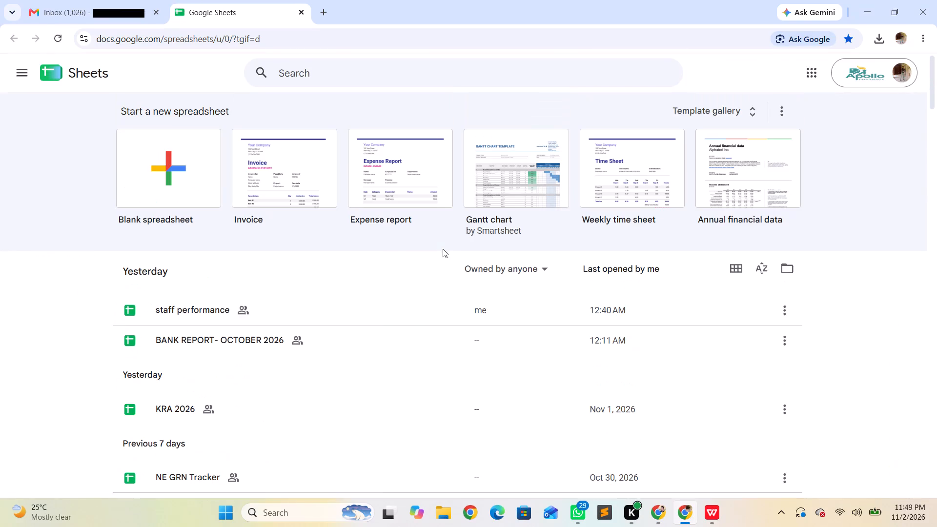
# Open the KRA 2026 spreadsheet from the recent files.
pyautogui.click(187, 414)
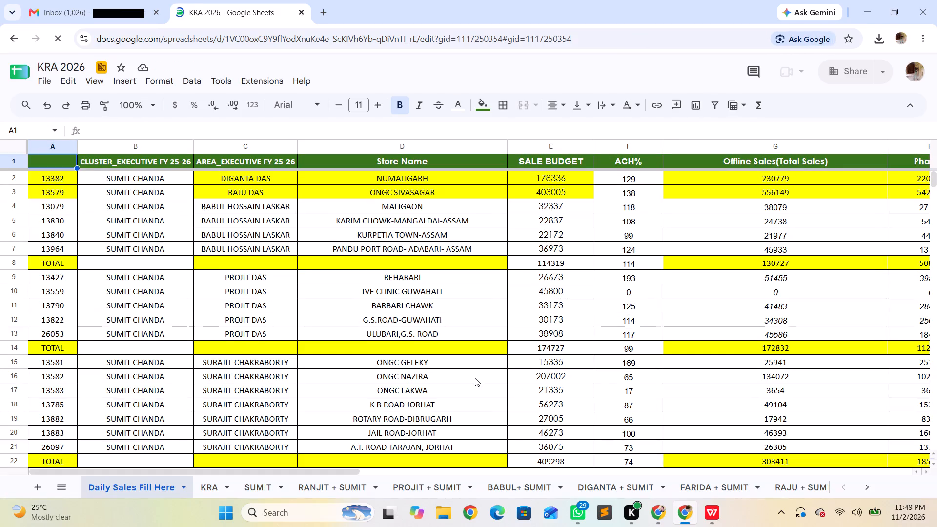
# Look over the daily sales rows and the store budgets on the KRA sheet.
pyautogui.scroll(-4, 475, 378)
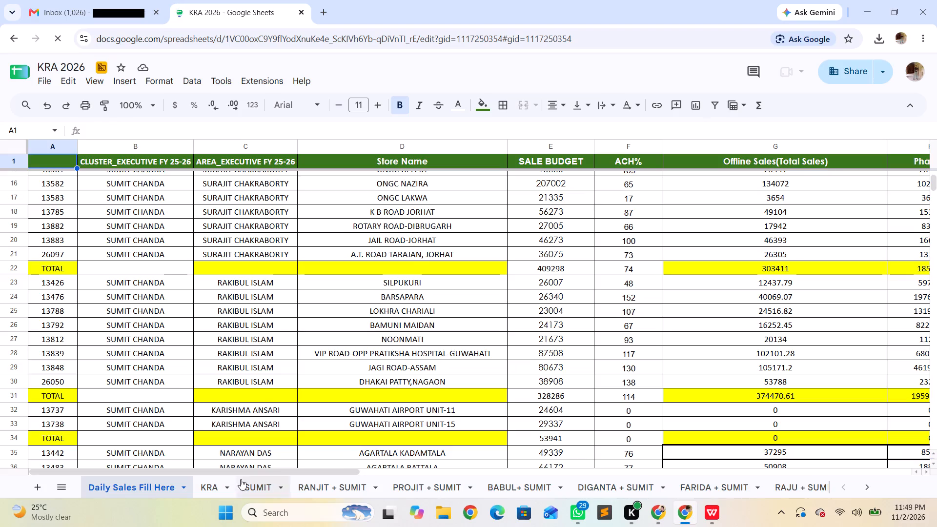
pyautogui.click(218, 485)
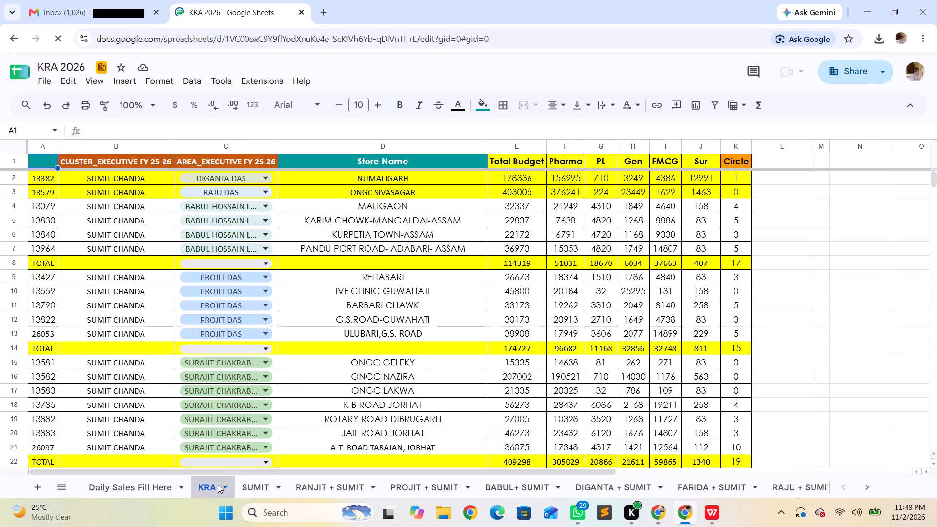
pyautogui.scroll(-4, 378, 404)
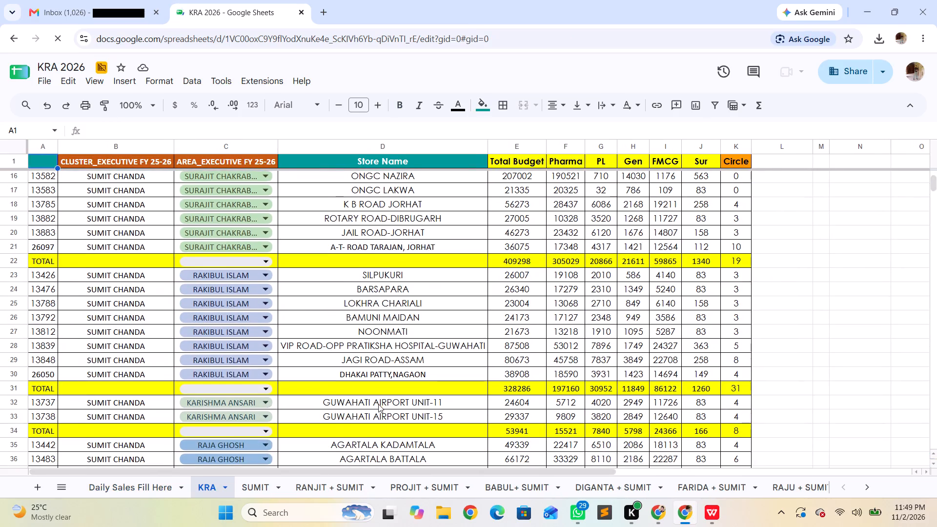
pyautogui.hscroll(2, 378, 404)
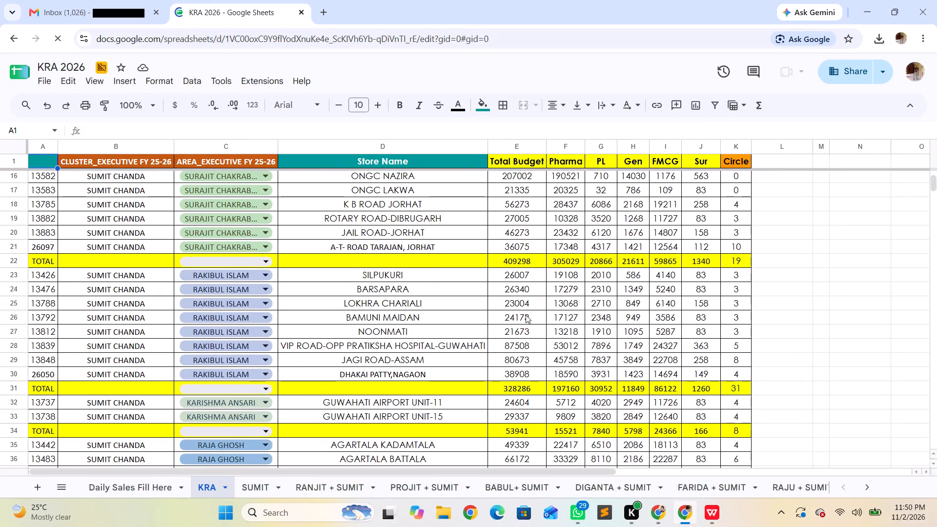
pyautogui.scroll(5, 455, 301)
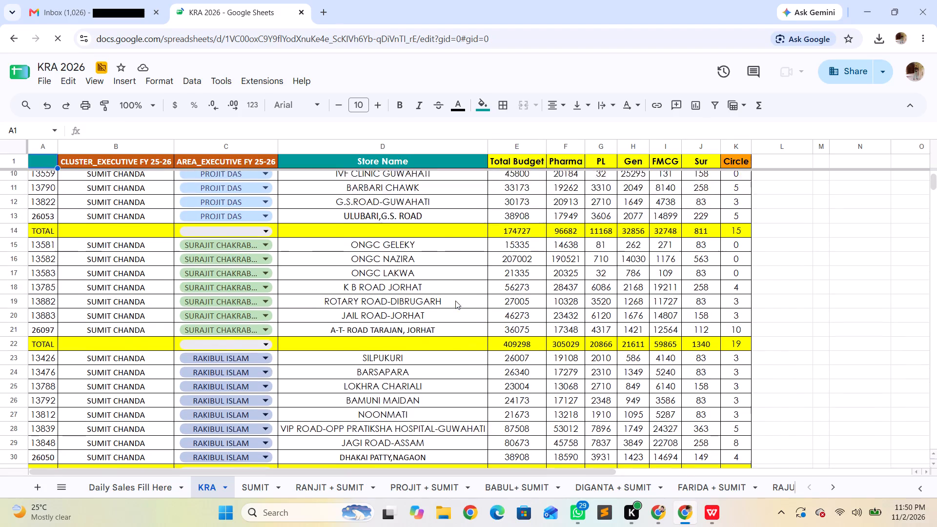
pyautogui.scroll(6, 455, 301)
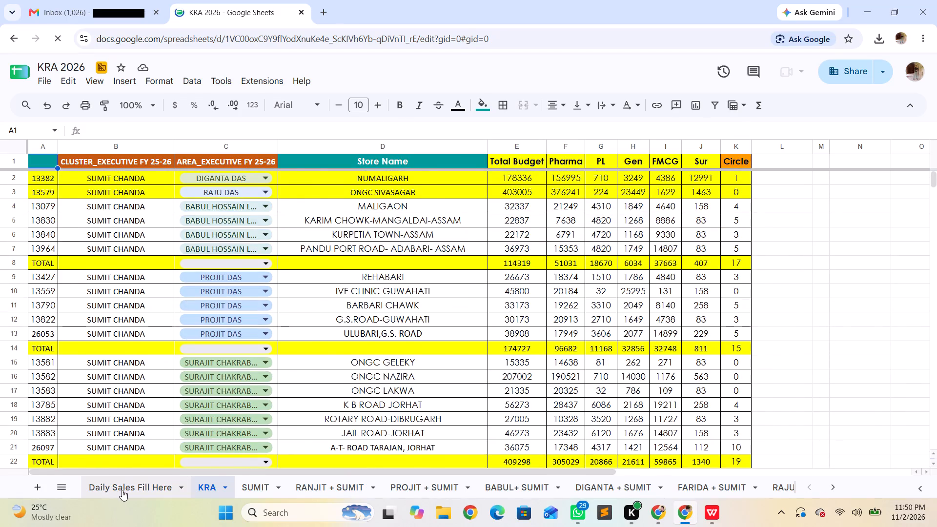
# Open the Daily Sales Fill Here sheet.
pyautogui.click(122, 490)
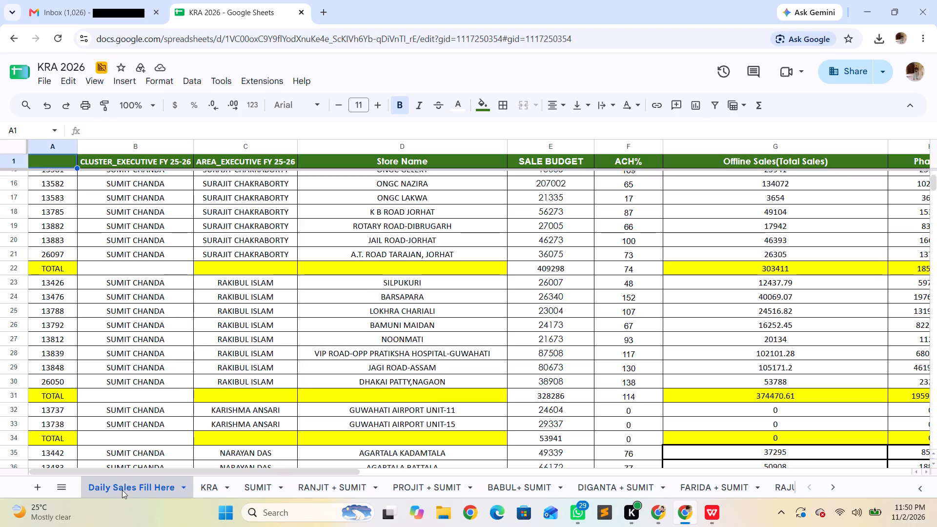
pyautogui.hscroll(3, 122, 490)
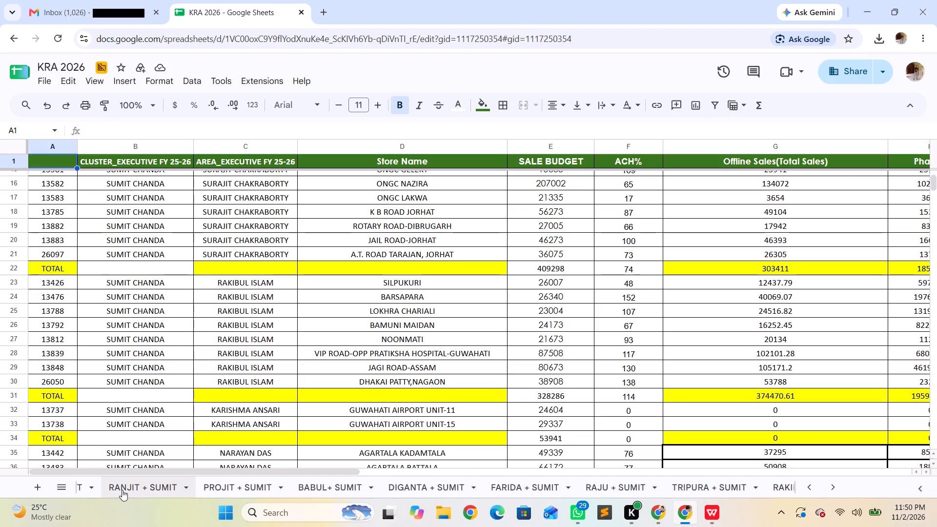
pyautogui.hscroll(9, 122, 490)
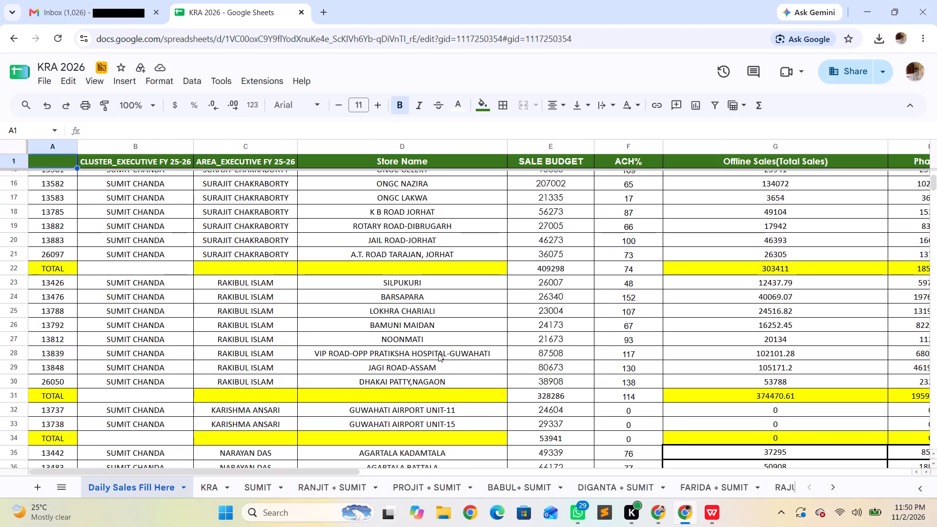
# Clear the figures from Offline Sales through Bill Count for the Silpukuri to Dhakai Patty stores, G23:R30.
pyautogui.scroll(-1, 516, 353)
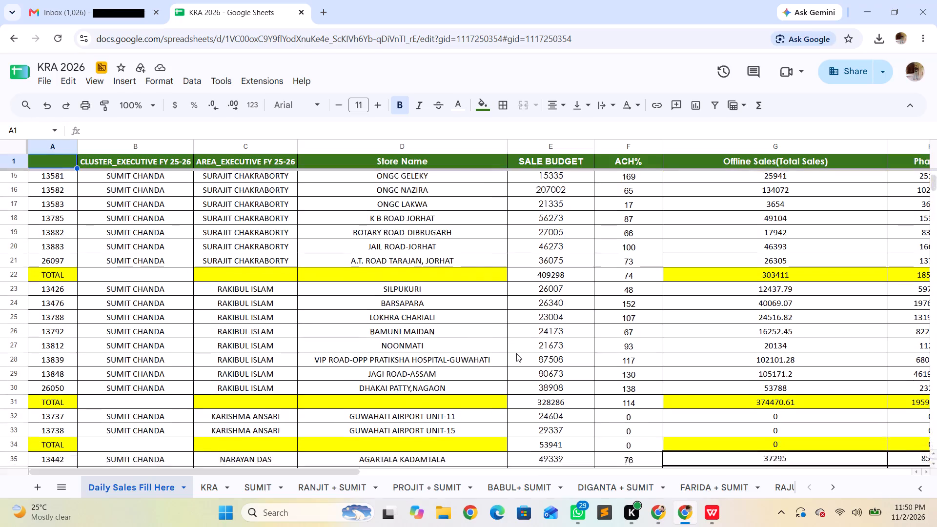
pyautogui.scroll(-1, 516, 353)
pyautogui.click(704, 255)
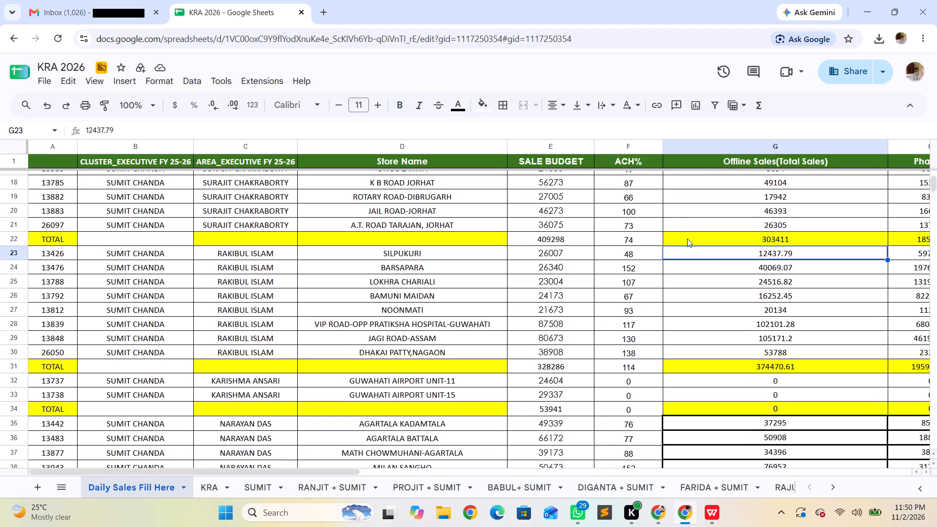
pyautogui.hotkey('shift', 'Down')
pyautogui.hotkey('shift', 'Down')
pyautogui.hotkey('shift', 'Down')
pyautogui.hotkey('shift', 'Down')
pyautogui.hotkey('shift', 'Down')
pyautogui.hotkey('shift', 'Down')
pyautogui.hotkey('shift', 'Down')
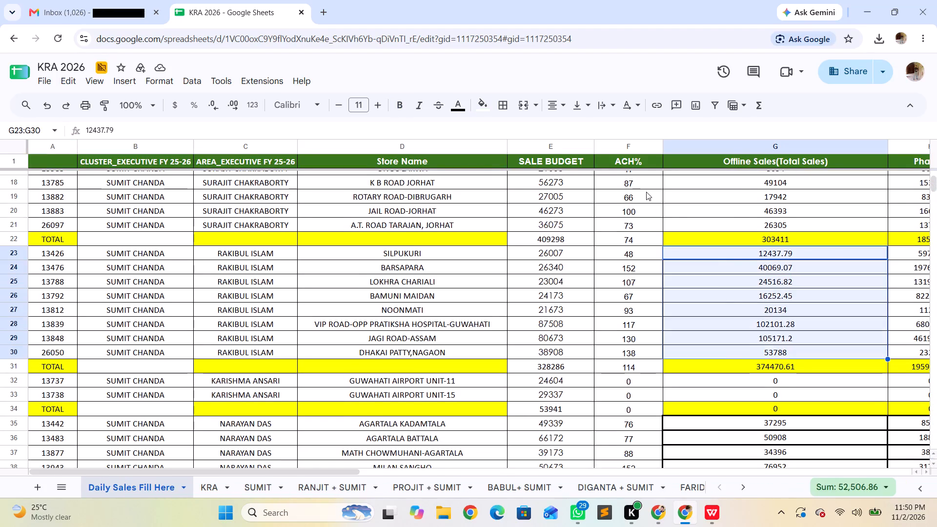
pyautogui.hotkey('shift', 'Right')
pyautogui.hotkey('shift', 'Right')
pyautogui.hotkey('shift', 'Right')
pyautogui.hotkey('shift', 'Right')
pyautogui.hotkey('shift', 'Right')
pyautogui.hotkey('shift', 'Right')
pyautogui.hotkey('shift', 'Right')
pyautogui.hotkey('shift', 'Right')
pyautogui.hotkey('shift', 'Right')
pyautogui.hotkey('shift', 'Right')
pyautogui.hotkey('shift', 'Right')
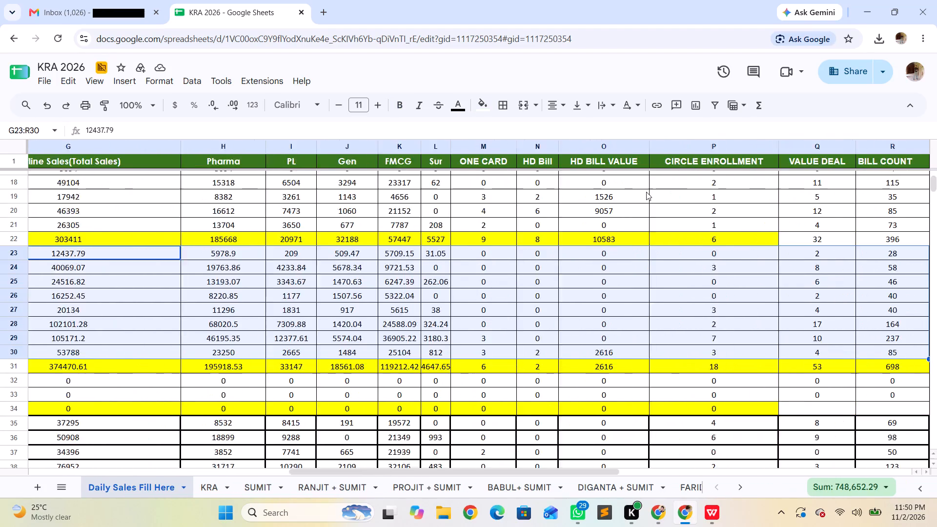
pyautogui.hotkey('shift', 'Right')
pyautogui.hotkey('shift', 'Right')
pyautogui.hotkey('shift', 'Left')
pyautogui.hotkey('shift', 'Left')
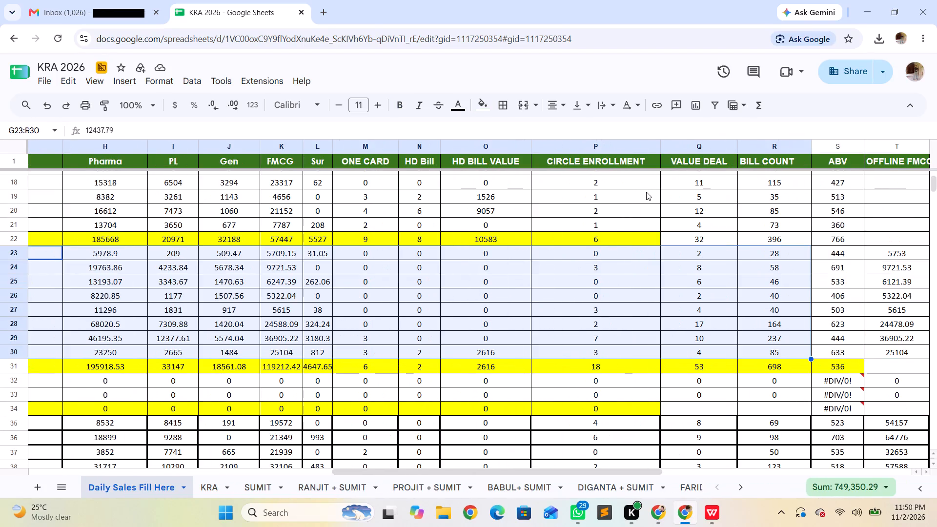
pyautogui.press('Delete')
# Clear the Offline FMCG and Online FMCG figures for the Silpukuri to Dhakai Patty stores, T23:U30.
pyautogui.press('Right')
pyautogui.press('Right')
pyautogui.press('Right')
pyautogui.press('Right')
pyautogui.press('Right')
pyautogui.press('Right')
pyautogui.press('Right')
pyautogui.press('Right')
pyautogui.press('Right')
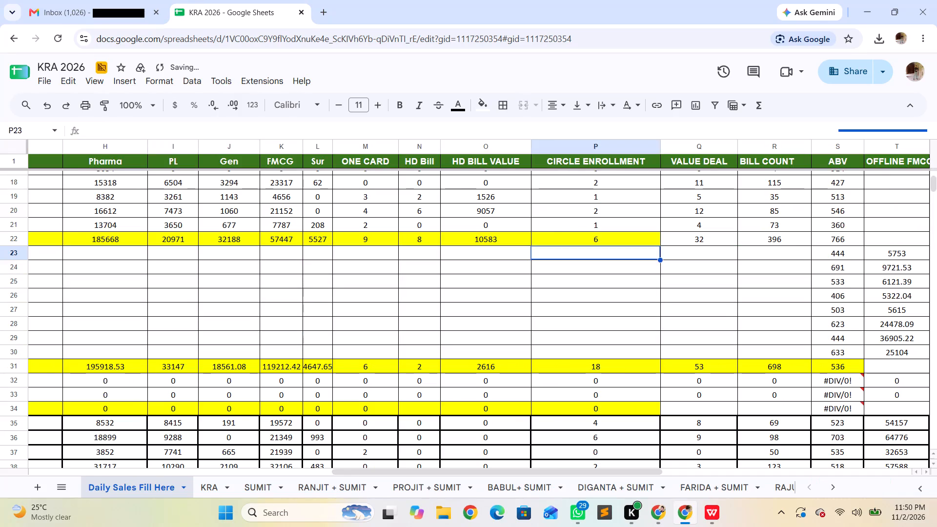
pyautogui.press('Right')
pyautogui.press('Right')
pyautogui.press('Right')
pyautogui.press('Right')
pyautogui.hotkey('shift', 'Down')
pyautogui.hotkey('shift', 'Down')
pyautogui.hotkey('shift', 'Down')
pyautogui.hotkey('shift', 'Down')
pyautogui.hotkey('shift', 'Down')
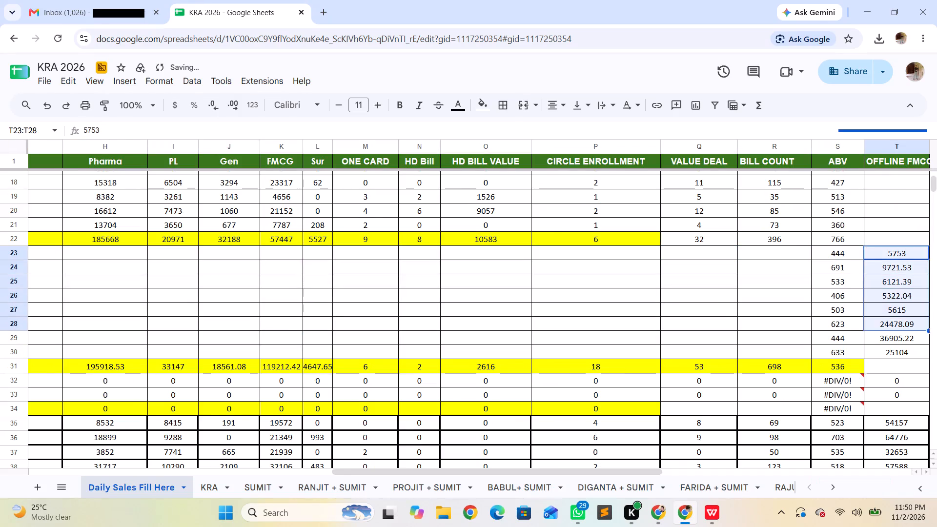
pyautogui.hotkey('shift', 'Down')
pyautogui.hotkey('shift', 'Down')
pyautogui.hotkey('shift', 'Right')
pyautogui.hotkey('shift', 'Right')
pyautogui.hotkey('shift', 'Left')
pyautogui.press('Delete')
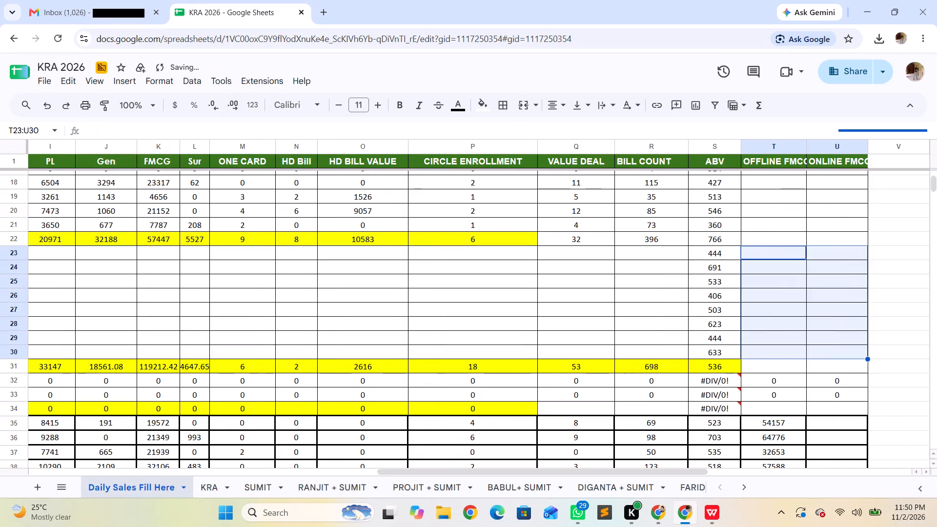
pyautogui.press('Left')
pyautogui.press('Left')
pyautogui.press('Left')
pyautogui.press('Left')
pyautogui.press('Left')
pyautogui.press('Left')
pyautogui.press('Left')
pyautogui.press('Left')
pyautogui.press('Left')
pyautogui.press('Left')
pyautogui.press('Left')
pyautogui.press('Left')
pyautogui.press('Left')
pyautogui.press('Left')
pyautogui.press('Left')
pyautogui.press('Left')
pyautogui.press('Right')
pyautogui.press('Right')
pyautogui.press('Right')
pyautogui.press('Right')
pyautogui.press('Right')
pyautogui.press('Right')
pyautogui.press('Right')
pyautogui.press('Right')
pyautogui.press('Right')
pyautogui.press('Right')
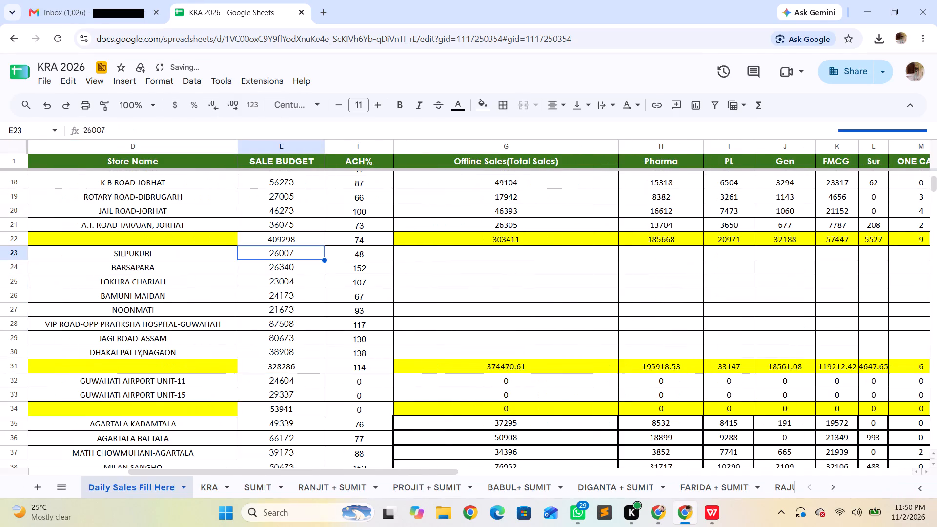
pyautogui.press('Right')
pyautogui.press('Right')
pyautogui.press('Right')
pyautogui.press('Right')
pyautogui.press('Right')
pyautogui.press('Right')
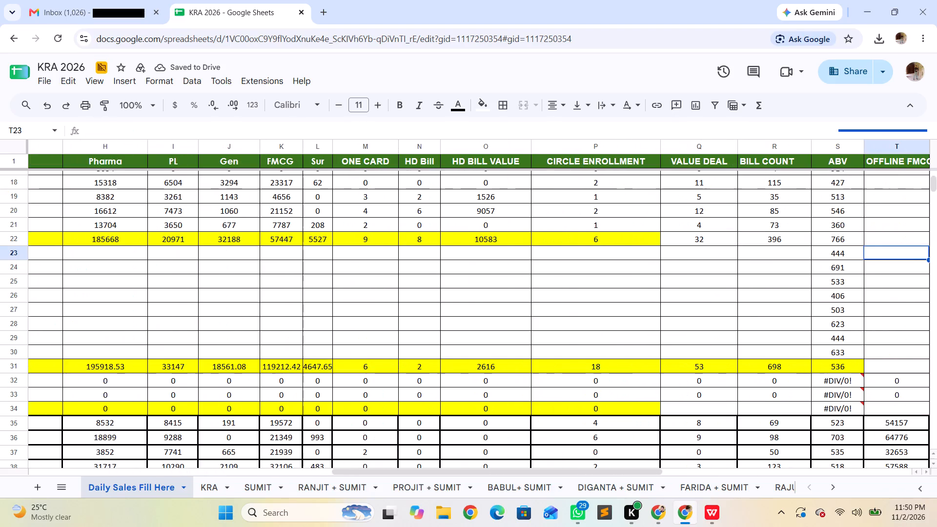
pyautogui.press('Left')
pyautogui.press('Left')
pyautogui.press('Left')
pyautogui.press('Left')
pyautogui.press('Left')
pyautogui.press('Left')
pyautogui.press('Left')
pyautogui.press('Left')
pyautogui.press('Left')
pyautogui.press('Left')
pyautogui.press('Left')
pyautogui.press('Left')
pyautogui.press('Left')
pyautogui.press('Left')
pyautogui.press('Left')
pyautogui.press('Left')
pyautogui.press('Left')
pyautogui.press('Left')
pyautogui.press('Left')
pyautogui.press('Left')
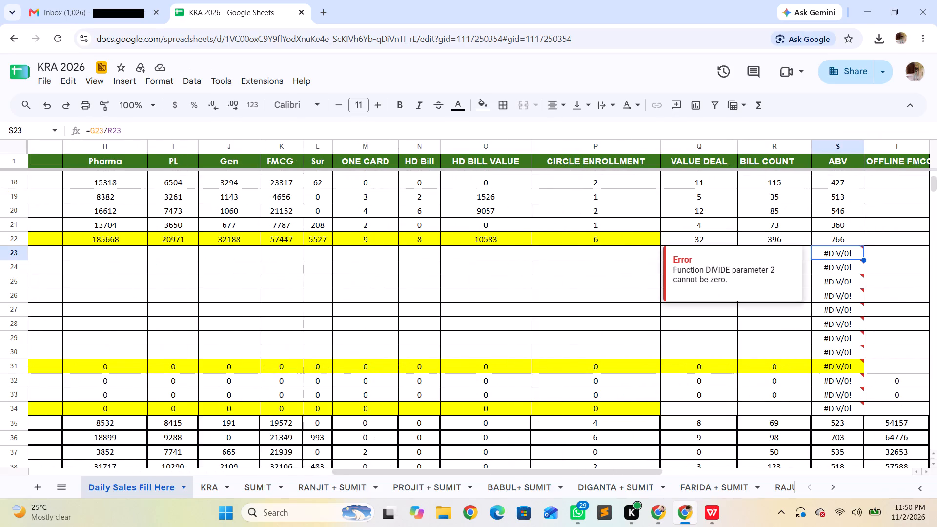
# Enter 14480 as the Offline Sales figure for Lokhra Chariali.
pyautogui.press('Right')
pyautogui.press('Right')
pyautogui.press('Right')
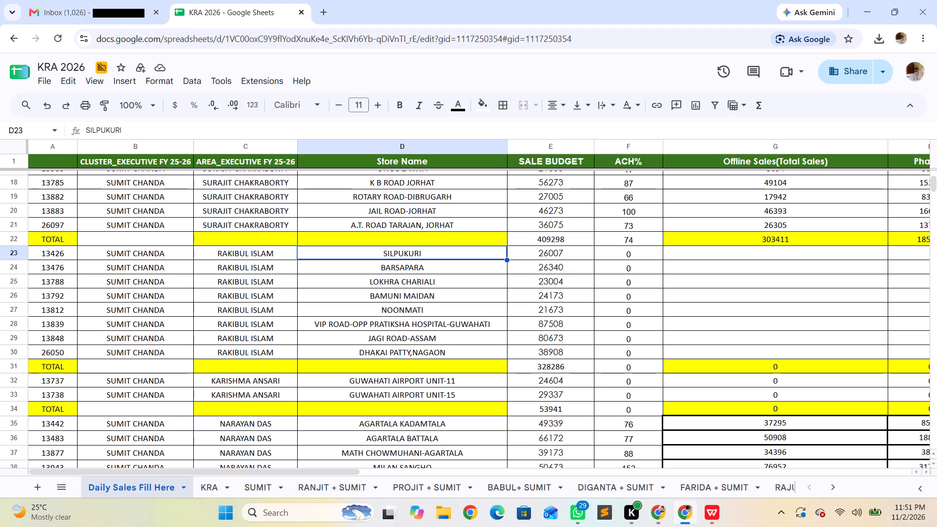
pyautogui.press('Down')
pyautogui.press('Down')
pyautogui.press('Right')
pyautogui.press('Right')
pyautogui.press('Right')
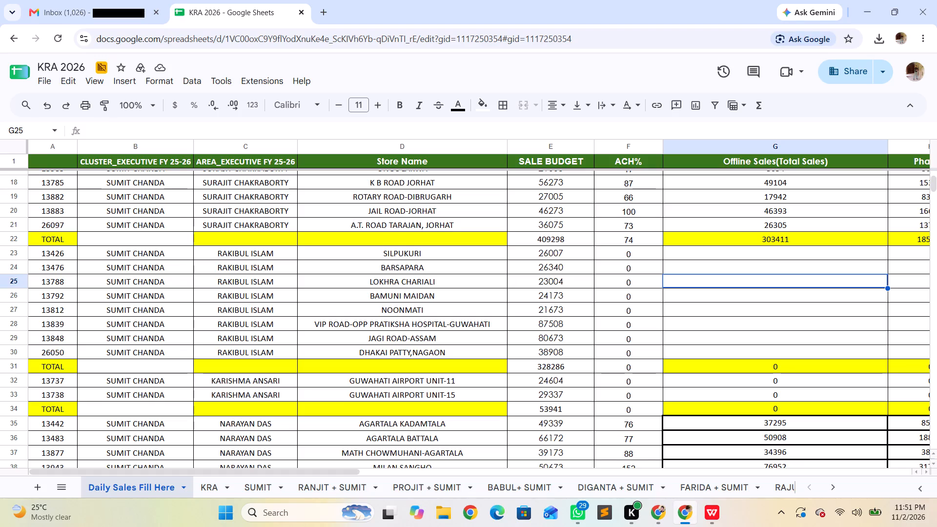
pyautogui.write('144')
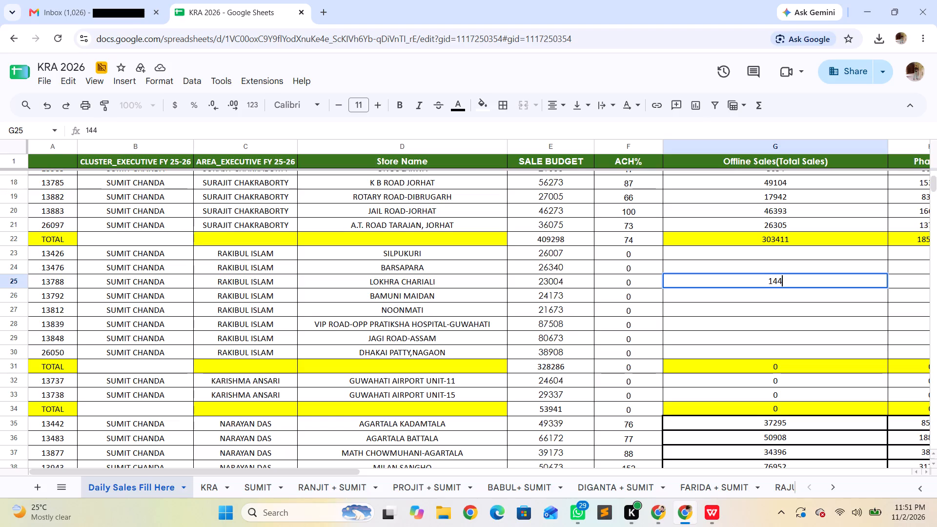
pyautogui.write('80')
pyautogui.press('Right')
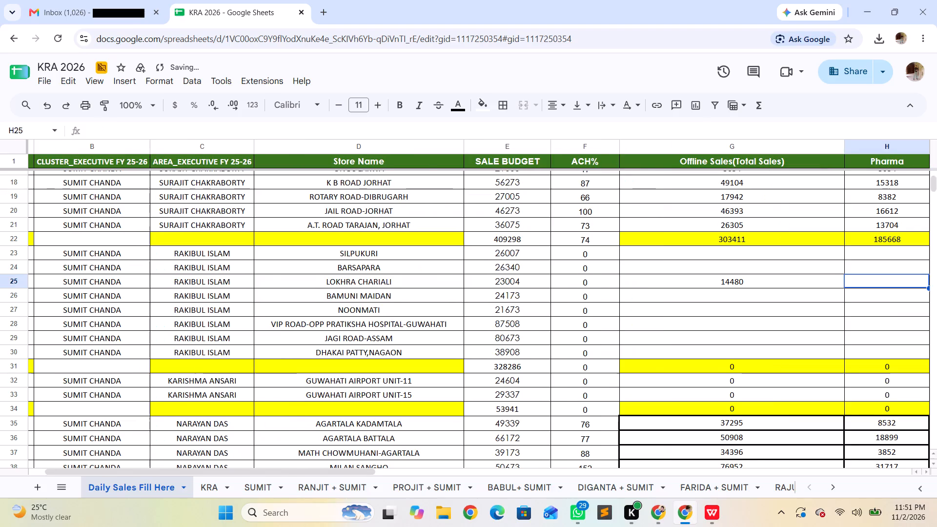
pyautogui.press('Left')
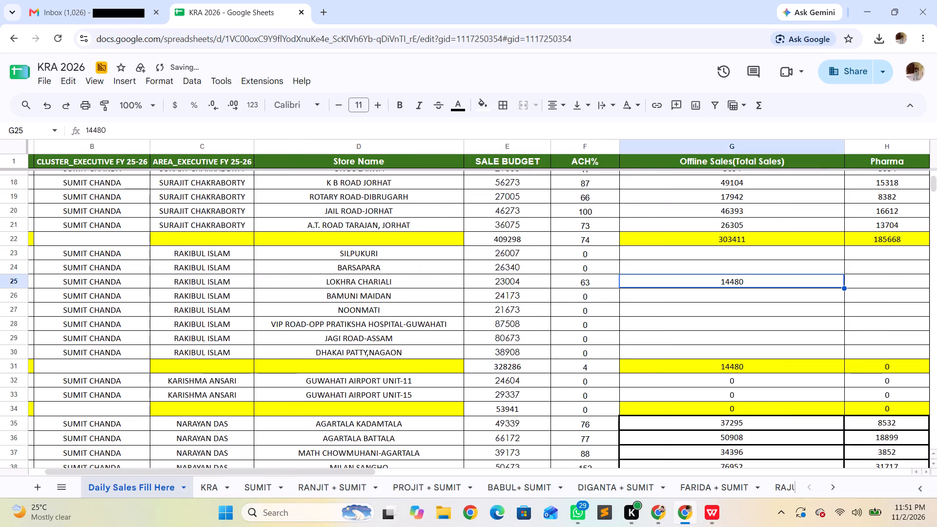
# Fill Lokhra Chariali's row with Offline Sales 21562.44, Pharma 15291.88, PL 1612.89, Gen 470.90, FMCG 4115.82 and Sur 70.95.
pyautogui.write('21562.44')
pyautogui.press('Right')
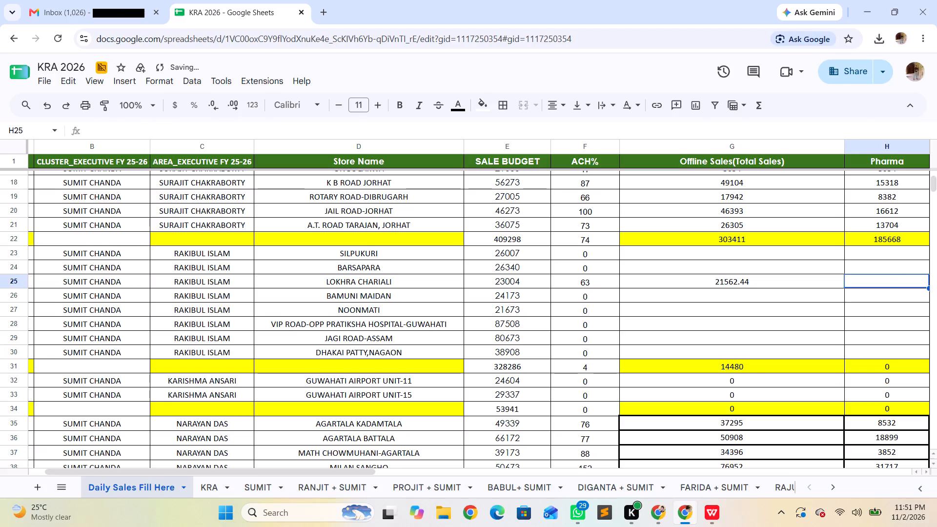
pyautogui.write('15291.88')
pyautogui.press('Right')
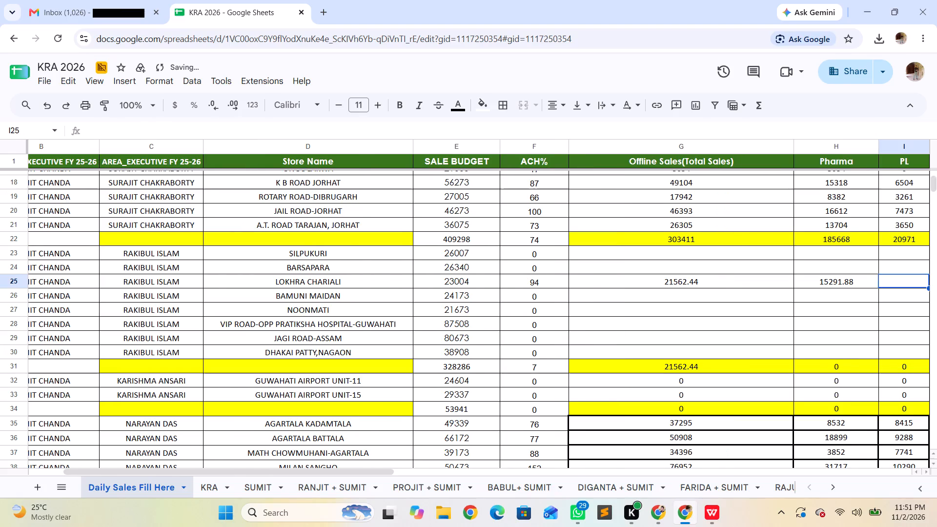
pyautogui.write('1612.89')
pyautogui.press('Right')
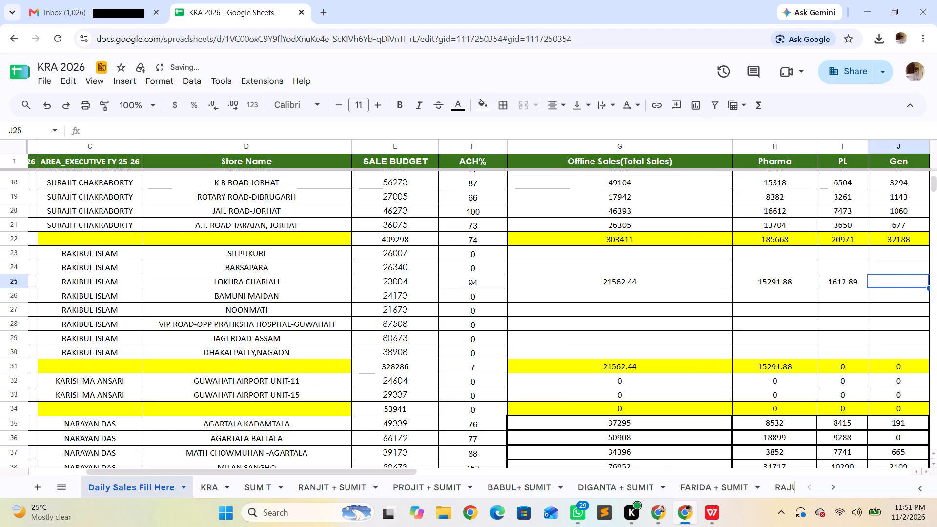
pyautogui.write('470.90')
pyautogui.press('Right')
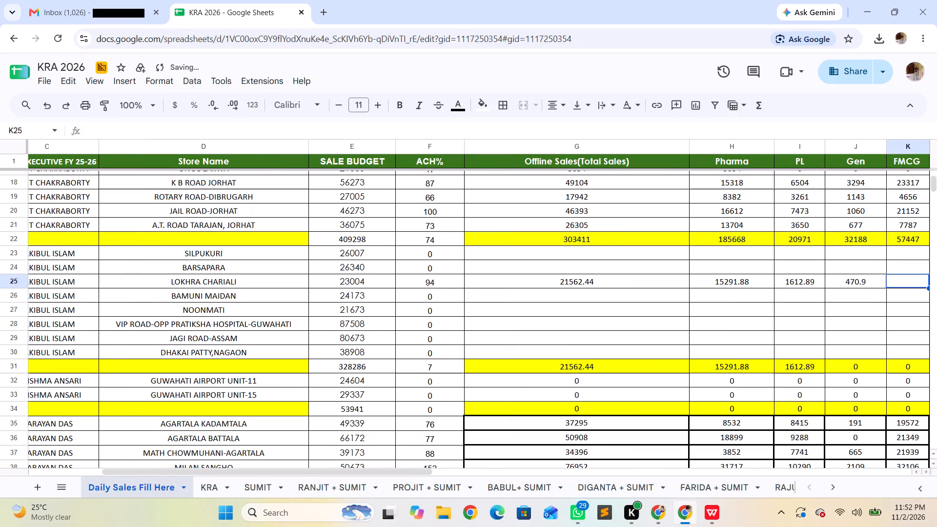
pyautogui.write('4115.82')
pyautogui.press('Right')
pyautogui.press('Left')
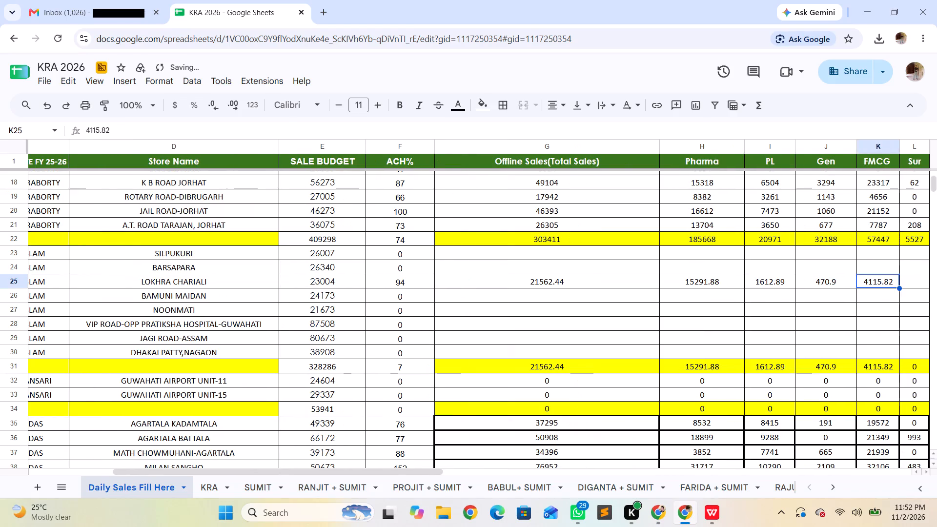
pyautogui.hotkey('ctrl', 'c')
pyautogui.press('Right')
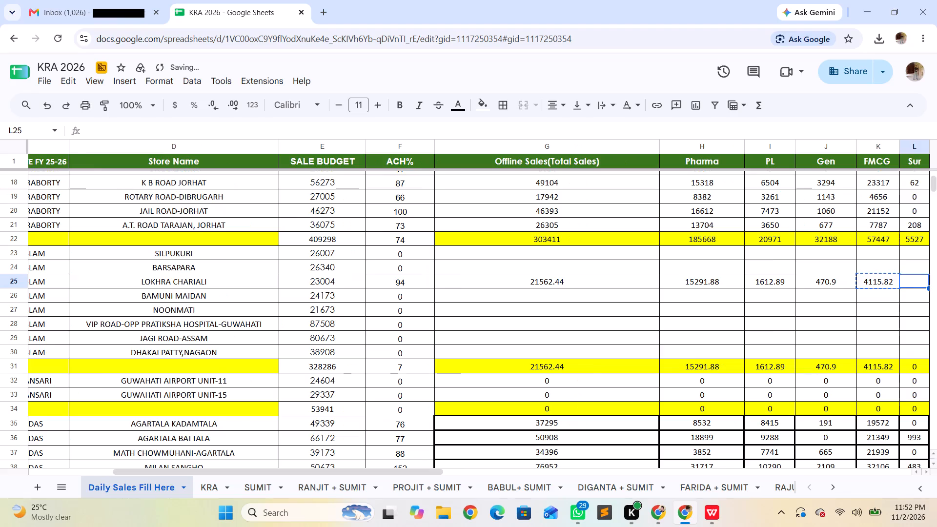
pyautogui.write('70.95')
pyautogui.press('Right')
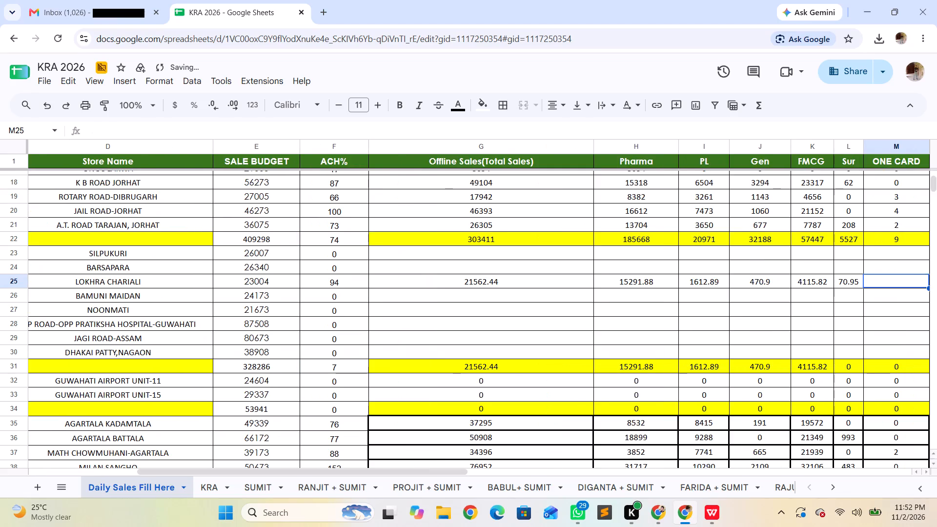
# Enter 0 for Lokhra Chariali's One Card, HD Bill, HD Bill Value and Circle Enrollment.
pyautogui.press('0')
pyautogui.press('Right')
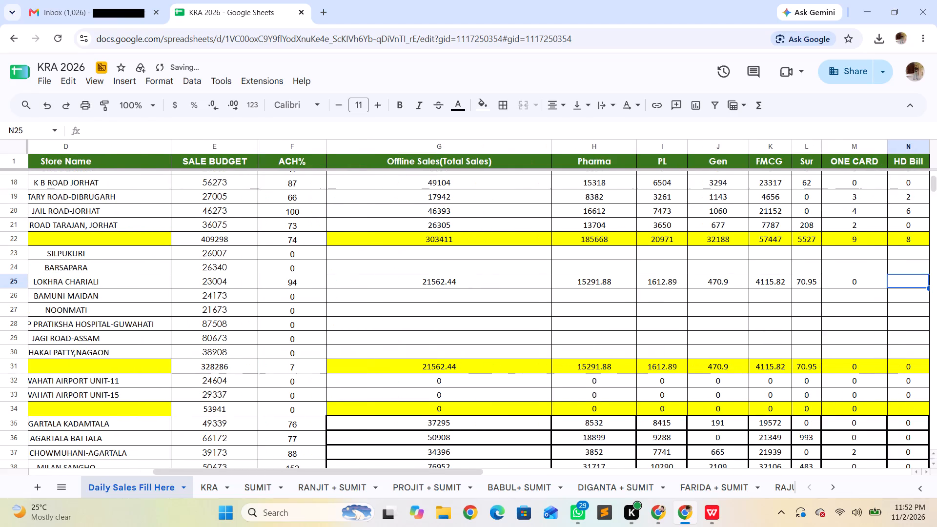
pyautogui.press('0')
pyautogui.press('Right')
pyautogui.press('0')
pyautogui.press('Right')
pyautogui.press('0')
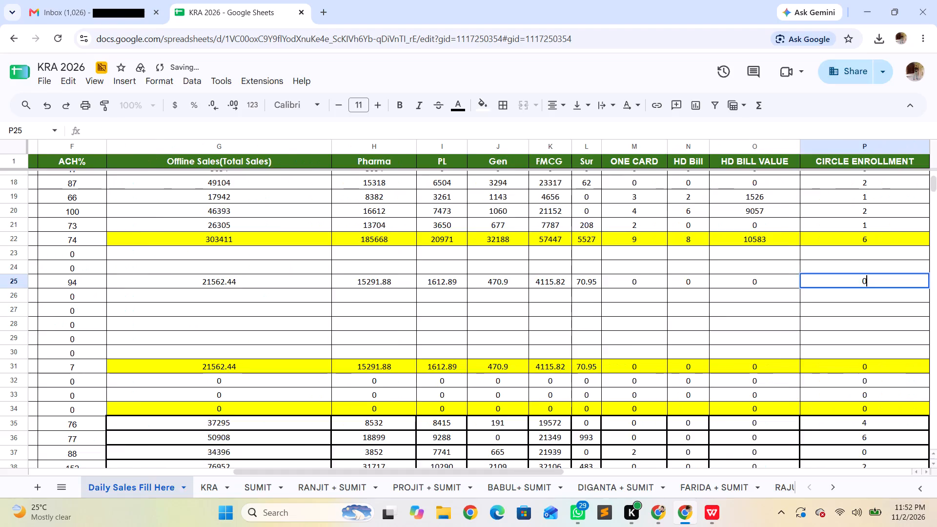
pyautogui.press('Right')
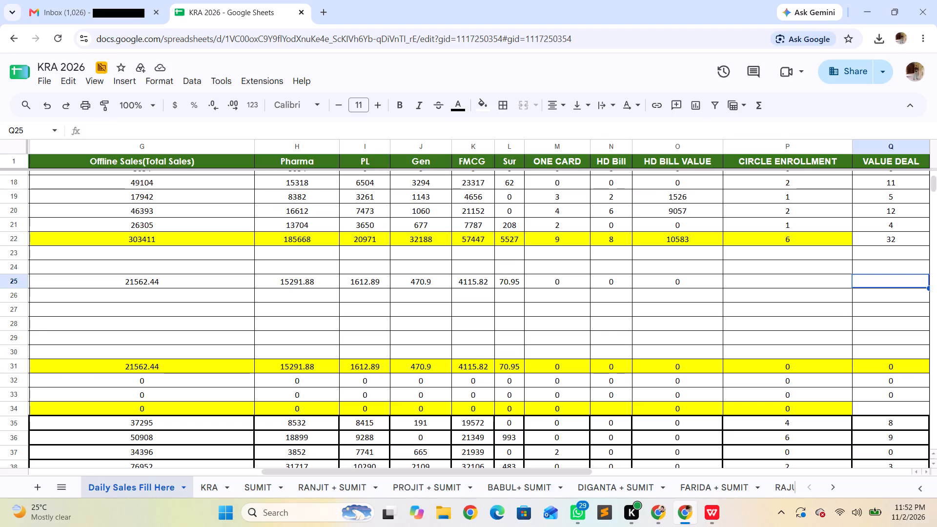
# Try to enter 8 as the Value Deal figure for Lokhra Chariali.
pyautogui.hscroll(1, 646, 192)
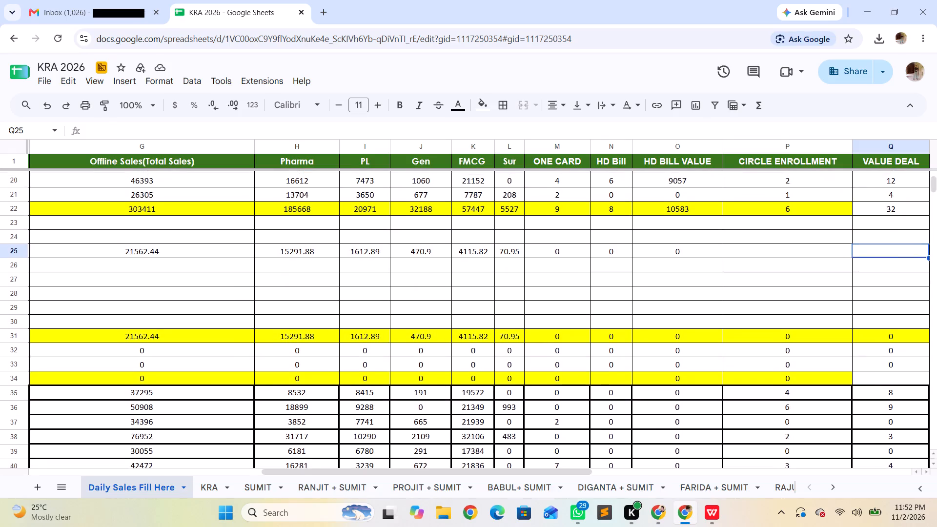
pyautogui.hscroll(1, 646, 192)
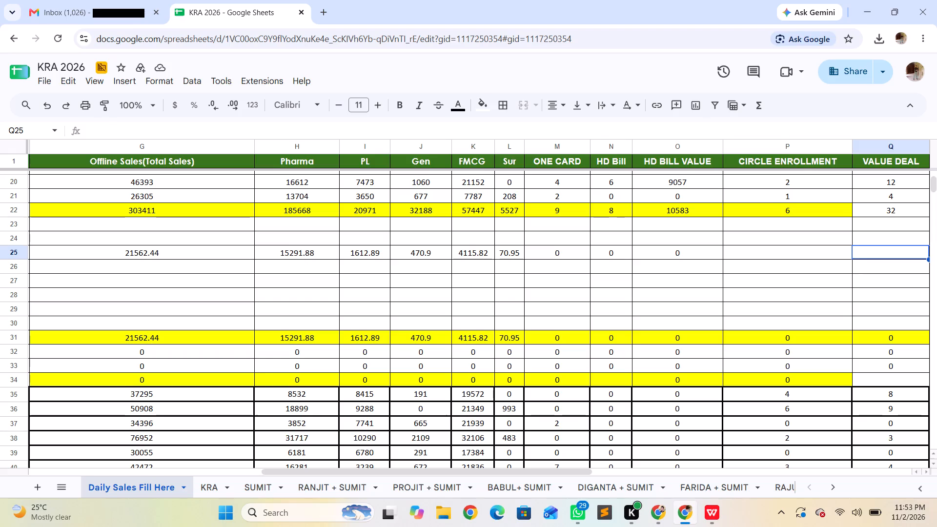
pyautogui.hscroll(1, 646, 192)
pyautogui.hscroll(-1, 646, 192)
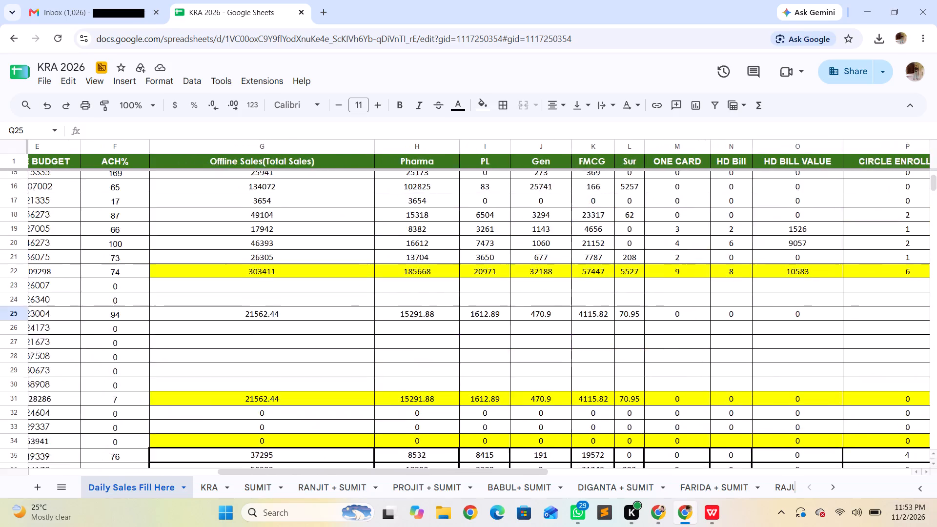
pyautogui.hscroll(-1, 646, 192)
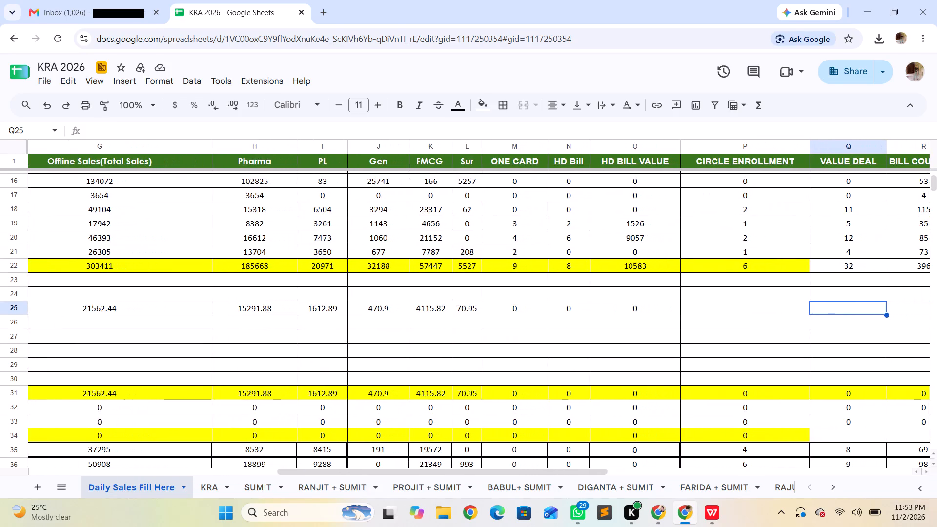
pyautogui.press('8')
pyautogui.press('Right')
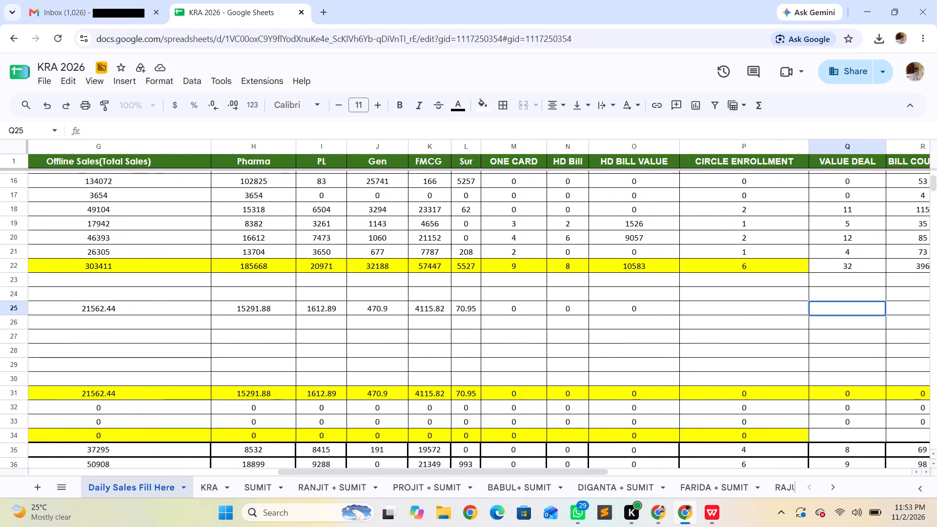
# Enter Circle Enrollment 0, Value Deal 8 and Bill Count 37 for Lokhra Chariali.
pyautogui.press('Left')
pyautogui.press('Left')
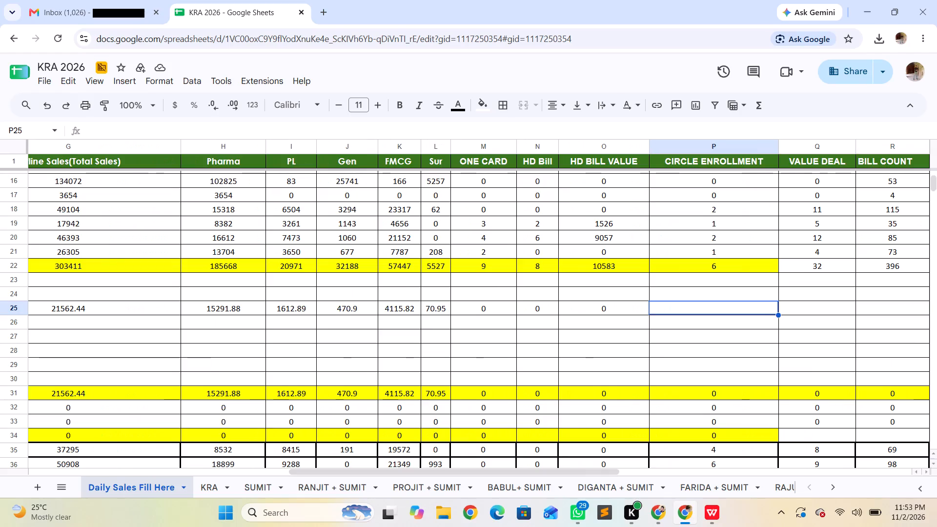
pyautogui.press('0')
pyautogui.press('Right')
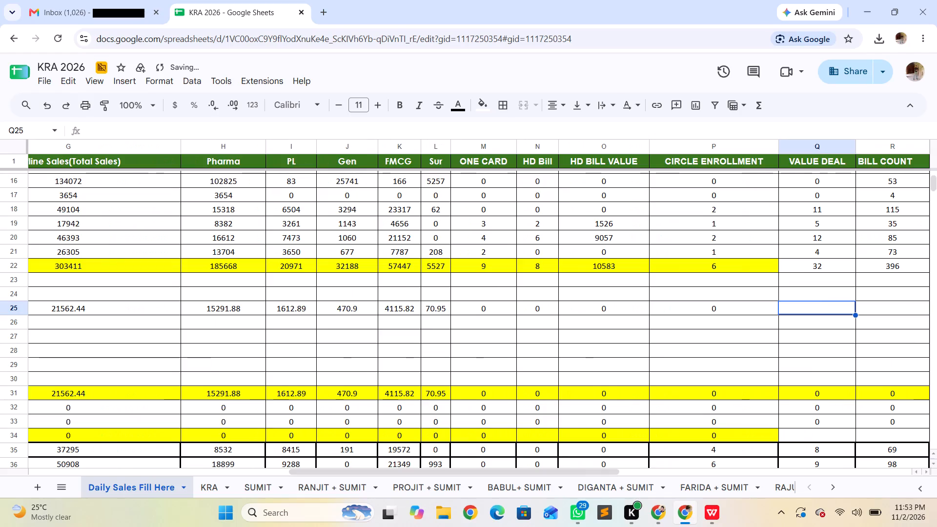
pyautogui.press('8')
pyautogui.press('Right')
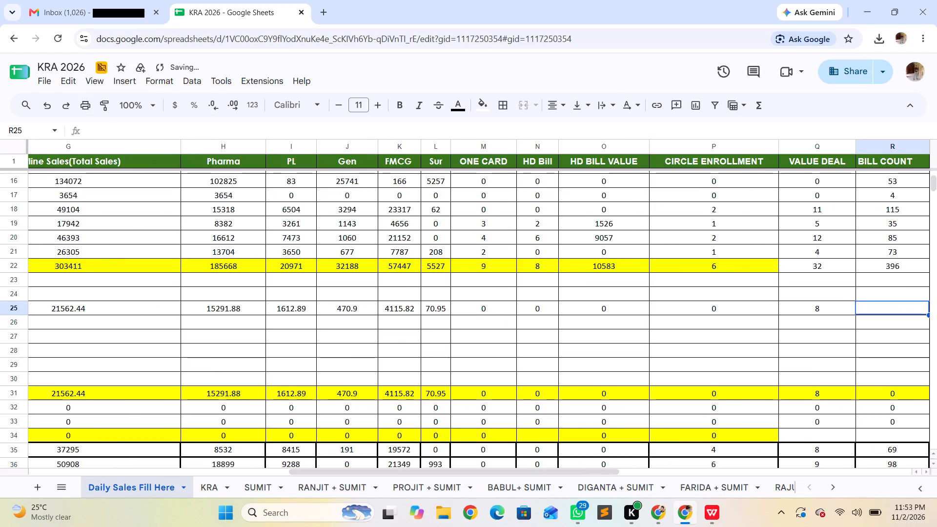
pyautogui.write('37')
pyautogui.press('Right')
# Paste the copied FMCG figure as Lokhra Chariali's Offline FMCG and enter 0 as its Online FMCG.
pyautogui.press('Right')
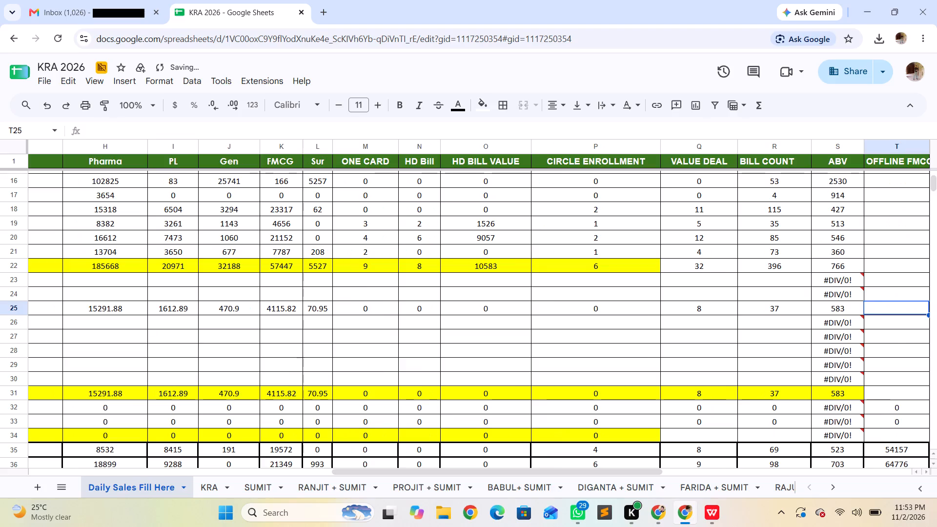
pyautogui.hotkey('ctrl', 'v')
pyautogui.press('Right')
pyautogui.press('0')
pyautogui.press('Right')
# Fill Bamuni Maidan's row with Offline Sales 30743.28, Pharma 13376.18, PL 2952.44, Gen 605.09, FMCG 12680.67 and Sur 979, copying the FMCG figure.
pyautogui.press('Left')
pyautogui.press('Left')
pyautogui.press('Left')
pyautogui.press('Left')
pyautogui.press('Left')
pyautogui.press('Left')
pyautogui.press('Left')
pyautogui.press('Left')
pyautogui.press('Left')
pyautogui.press('Left')
pyautogui.press('Left')
pyautogui.press('Left')
pyautogui.press('Left')
pyautogui.press('Left')
pyautogui.press('Left')
pyautogui.press('Left')
pyautogui.press('Left')
pyautogui.press('Left')
pyautogui.press('Left')
pyautogui.press('Left')
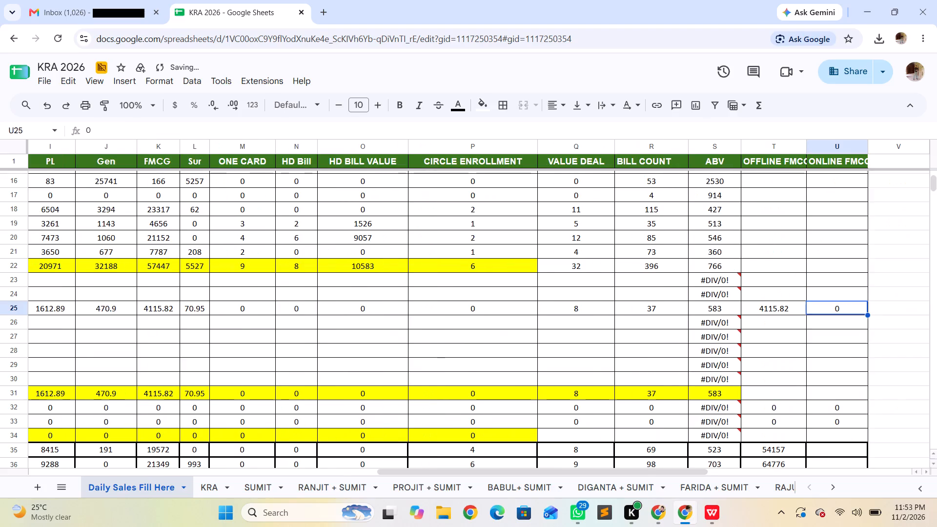
pyautogui.press('Right')
pyautogui.press('Right')
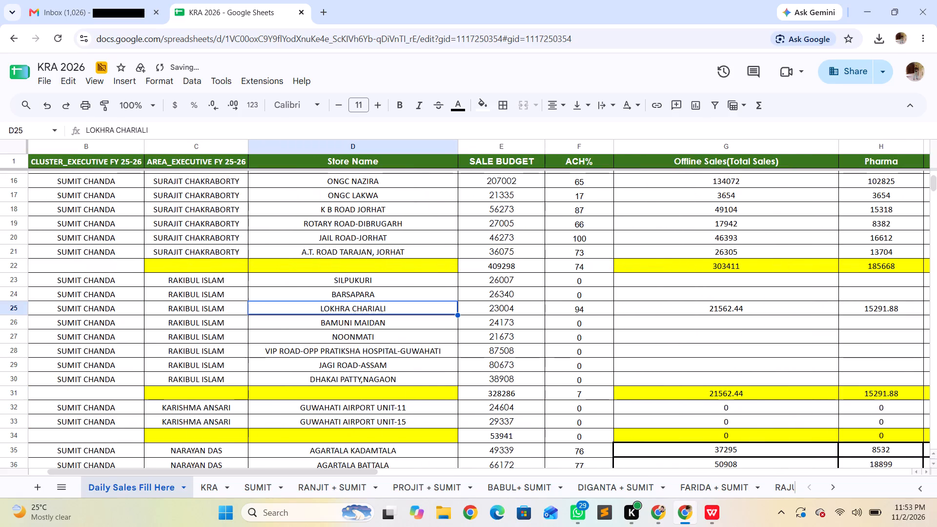
pyautogui.press('Down')
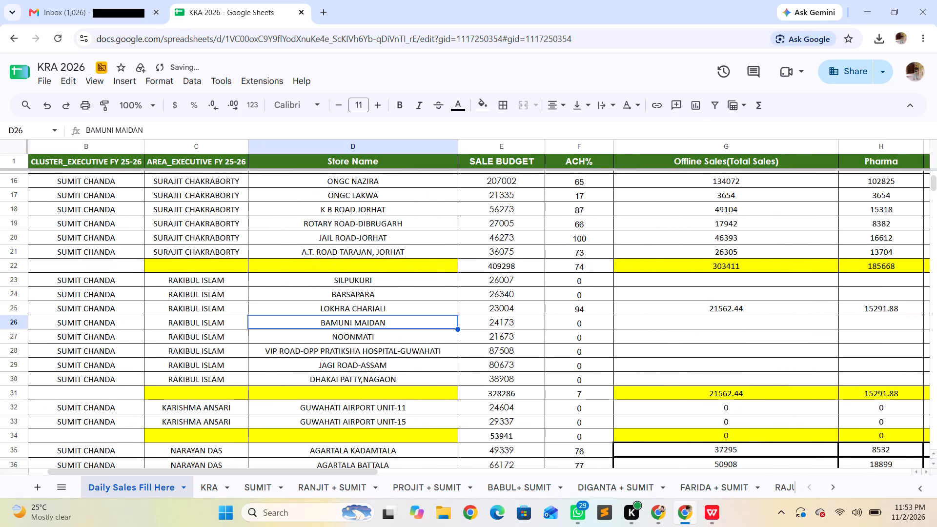
pyautogui.press('Right')
pyautogui.press('Right')
pyautogui.press('Right')
pyautogui.write('30743.28')
pyautogui.press('Right')
pyautogui.write('13376.18')
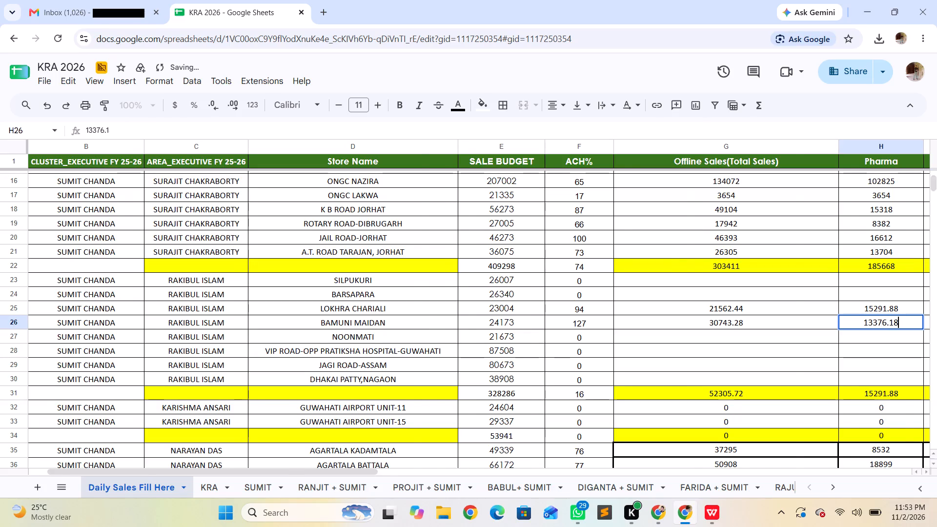
pyautogui.press('Right')
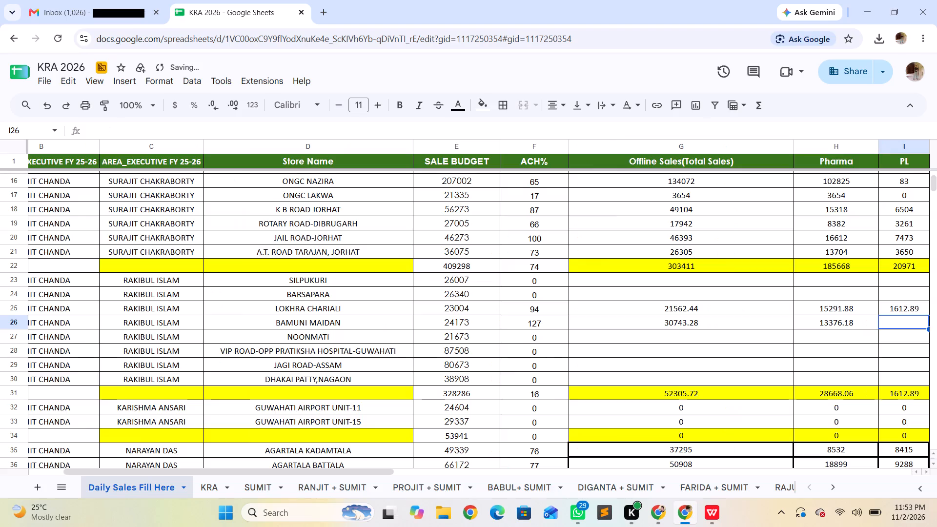
pyautogui.write('2952.44')
pyautogui.press('Right')
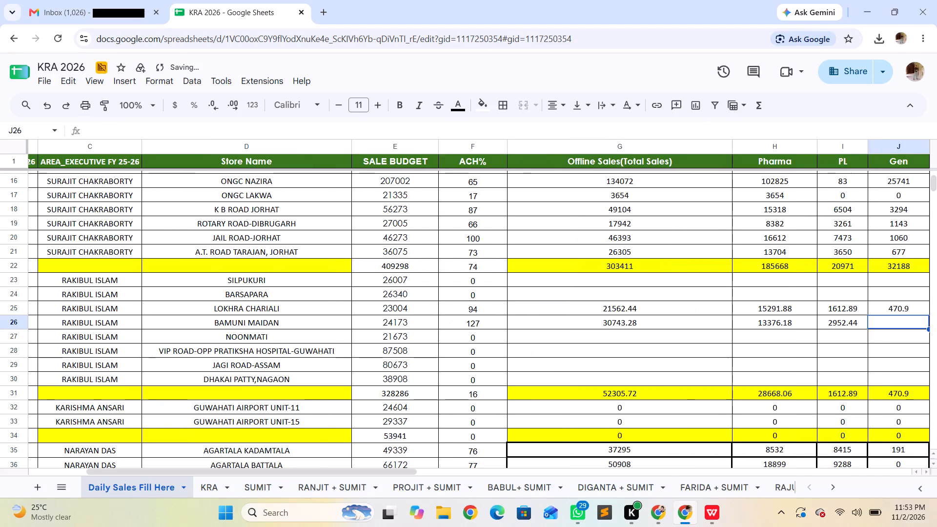
pyautogui.write('605.09')
pyautogui.press('Right')
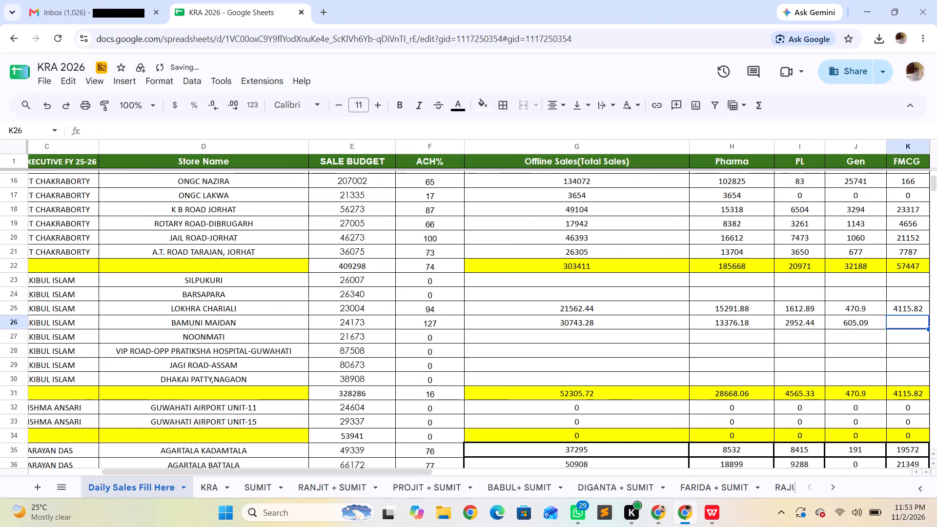
pyautogui.write('12680.67')
pyautogui.press('Right')
pyautogui.press('Left')
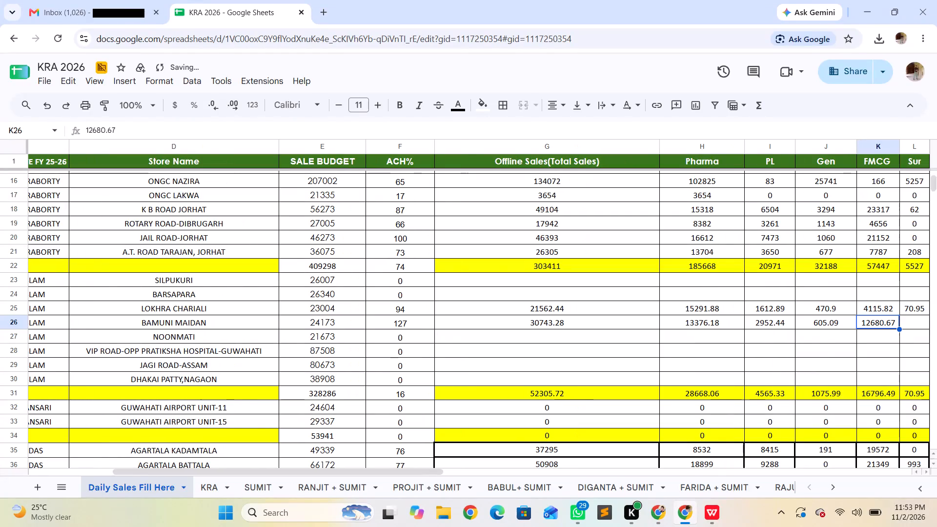
pyautogui.hotkey('ctrl', 'c')
pyautogui.press('Right')
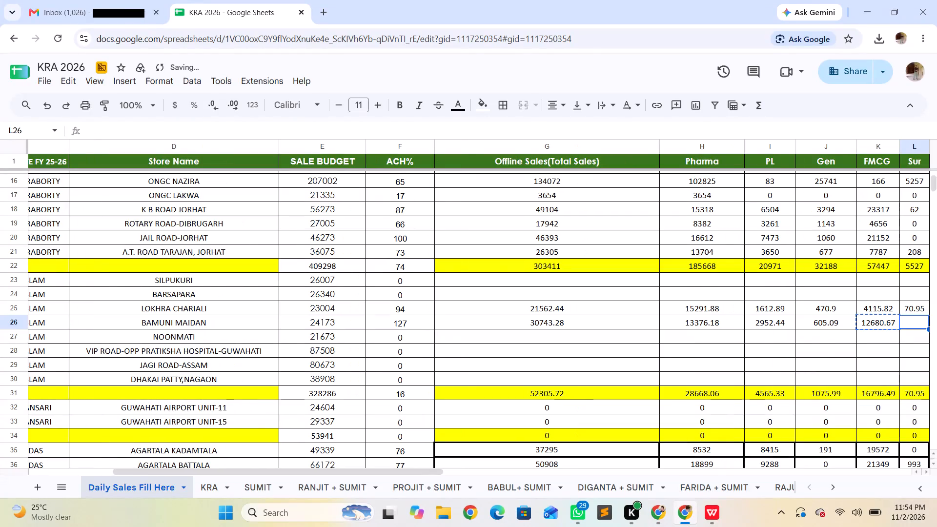
pyautogui.write('979')
pyautogui.press('Right')
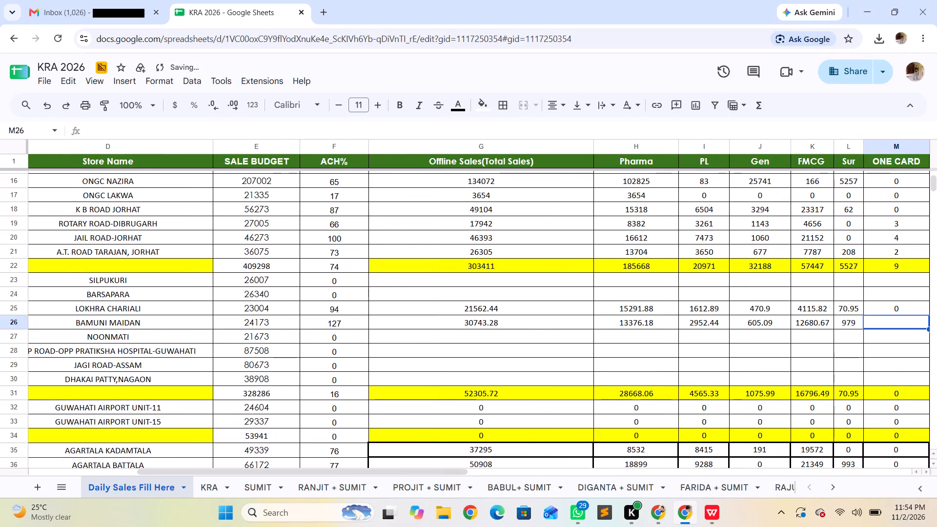
# Enter 0 for Bamuni Maidan's One Card, HD Bill and HD Bill Value, plus Circle Enrollment 1, Value Deal 21 and Bill Count 47.
pyautogui.press('0')
pyautogui.press('Right')
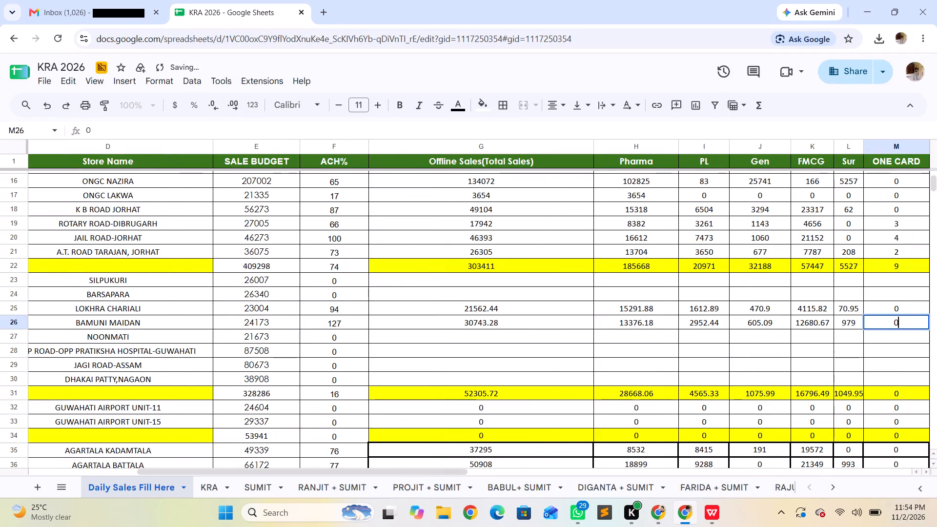
pyautogui.press('0')
pyautogui.press('Right')
pyautogui.press('0')
pyautogui.press('Right')
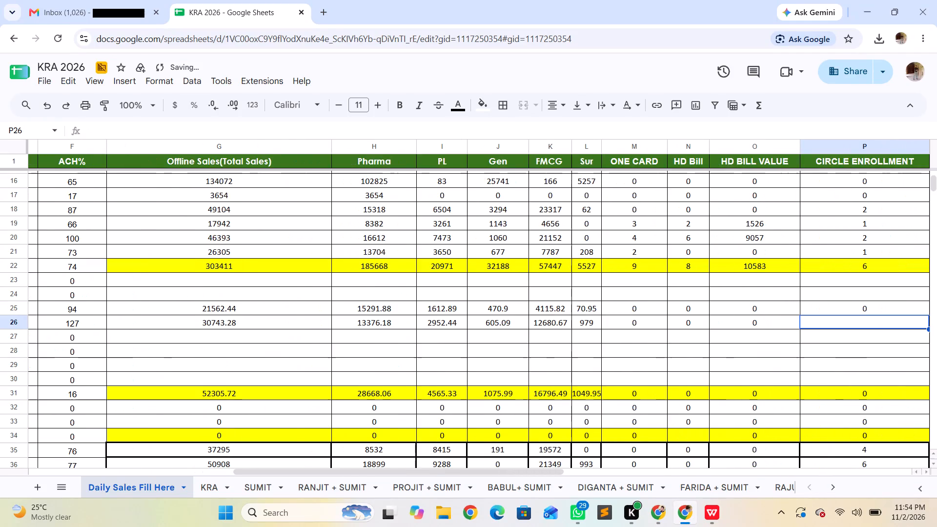
pyautogui.press('1')
pyautogui.press('Right')
pyautogui.write('21')
pyautogui.press('Right')
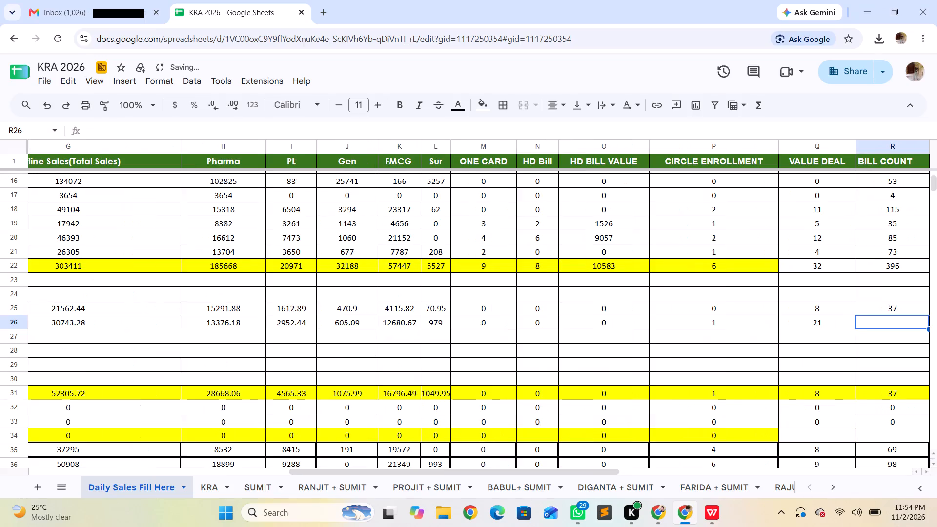
pyautogui.write('47')
pyautogui.press('Right')
# Paste the copied FMCG figure as Bamuni Maidan's Offline FMCG and enter 0 as its Online FMCG.
pyautogui.press('Right')
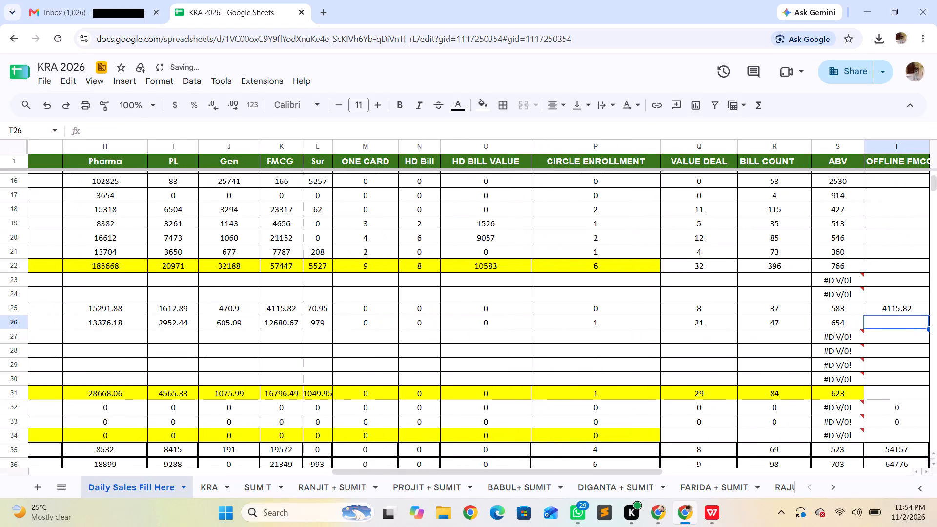
pyautogui.hotkey('ctrl', 'v')
pyautogui.press('Right')
pyautogui.press('0')
pyautogui.press('Right')
# Enter Offline Sales 13062.03, Pharma 3564.41 and PL 3670.40 for Barsapara.
pyautogui.press('Left')
pyautogui.press('Left')
pyautogui.press('Left')
pyautogui.press('Left')
pyautogui.press('Left')
pyautogui.press('Left')
pyautogui.press('Left')
pyautogui.press('Left')
pyautogui.press('Left')
pyautogui.press('Left')
pyautogui.press('Left')
pyautogui.press('Left')
pyautogui.press('Left')
pyautogui.press('Left')
pyautogui.press('Left')
pyautogui.press('Left')
pyautogui.press('Left')
pyautogui.press('Left')
pyautogui.press('Left')
pyautogui.press('Left')
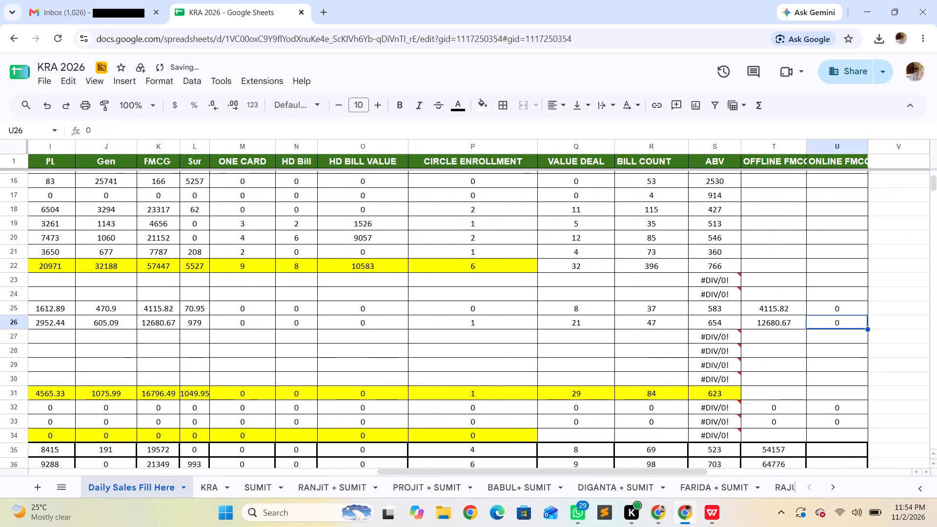
pyautogui.press('Right')
pyautogui.press('Right')
pyautogui.press('Right')
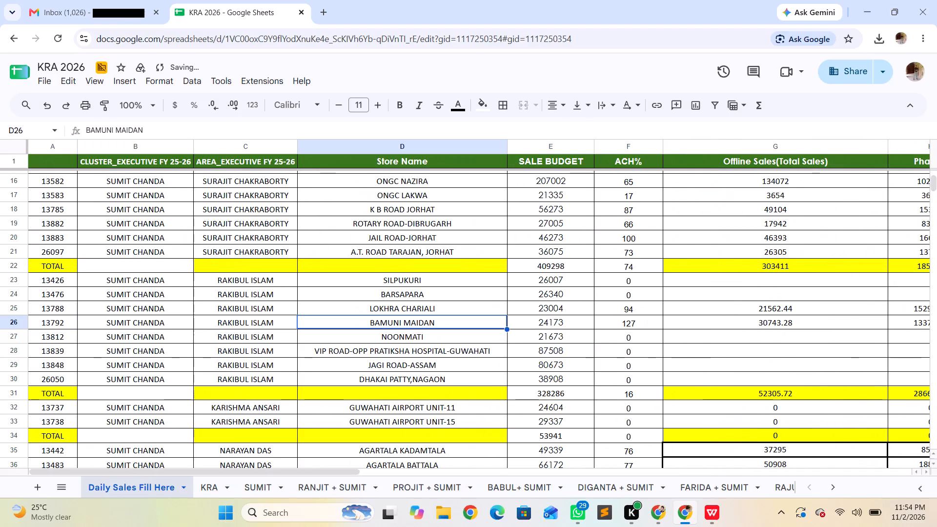
pyautogui.press('Up')
pyautogui.press('Up')
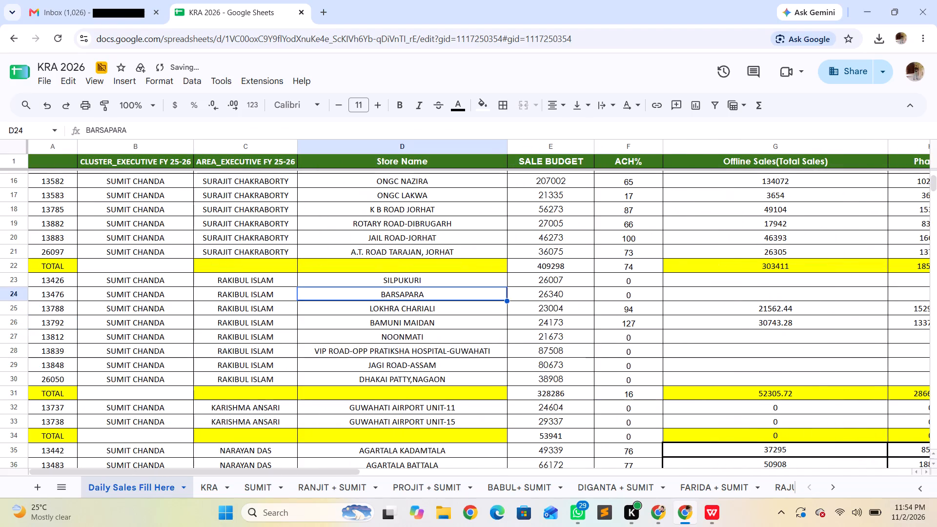
pyautogui.press('Right')
pyautogui.press('Right')
pyautogui.press('Right')
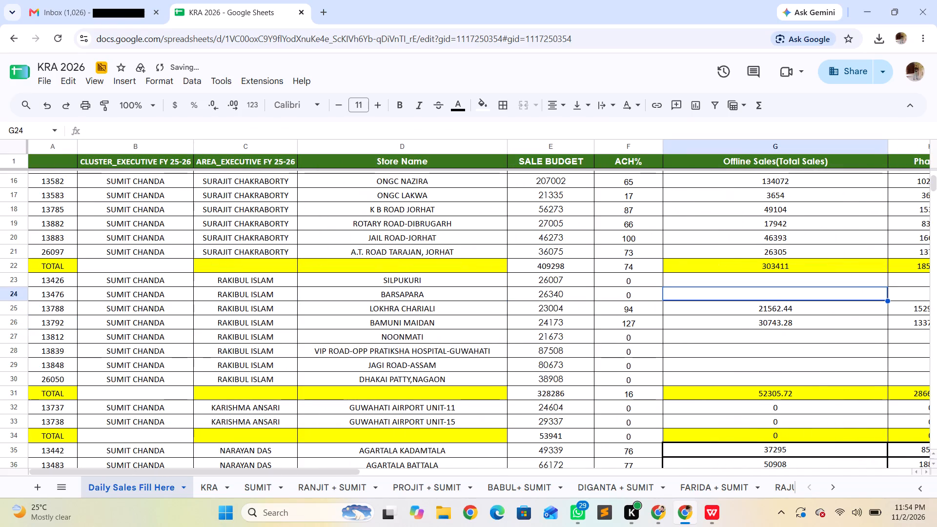
pyautogui.write('13062.03')
pyautogui.press('Right')
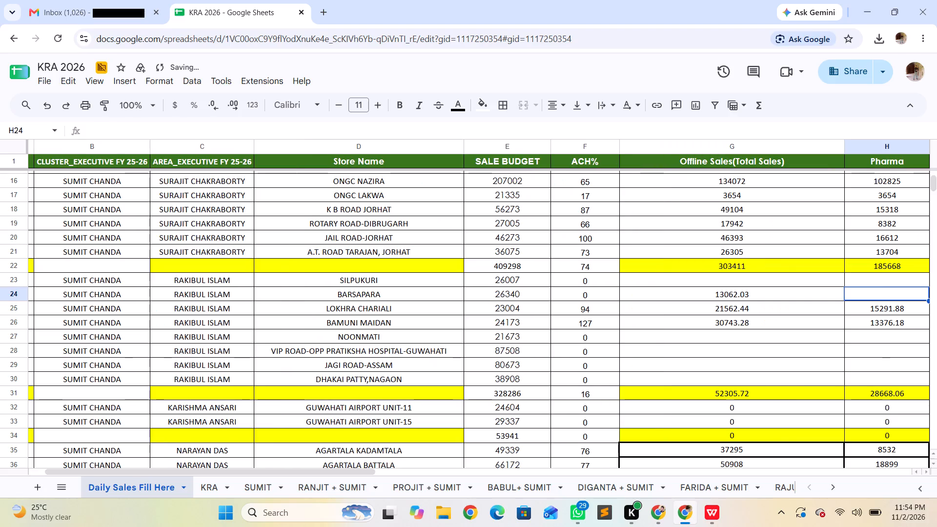
pyautogui.write('3564.41')
pyautogui.press('Right')
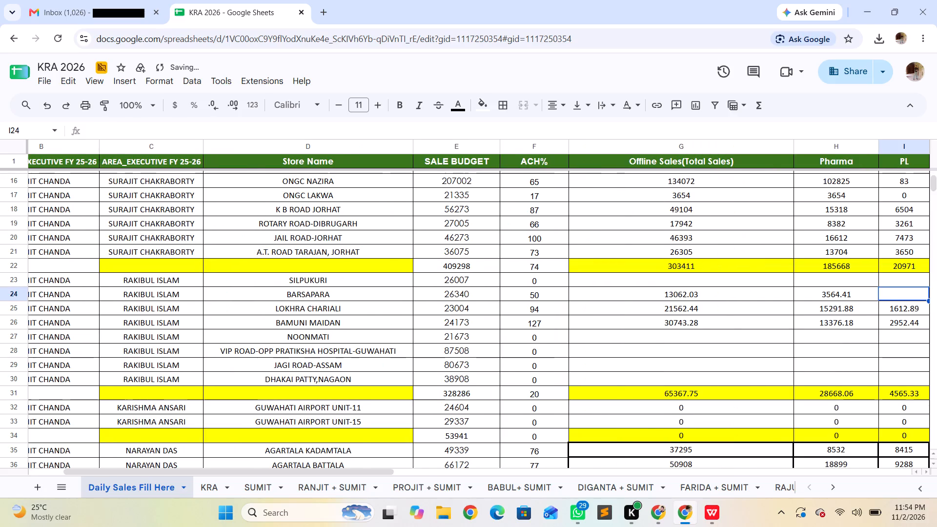
pyautogui.write('3670.40')
pyautogui.press('Right')
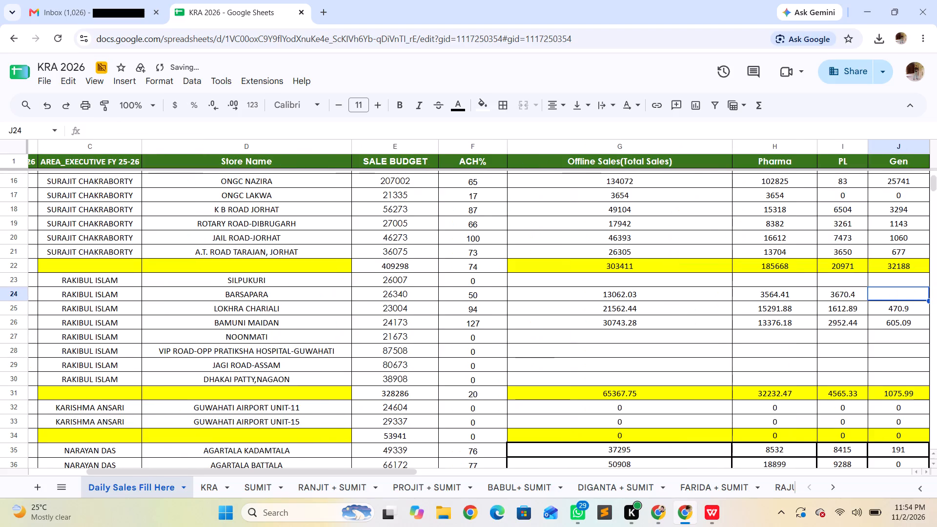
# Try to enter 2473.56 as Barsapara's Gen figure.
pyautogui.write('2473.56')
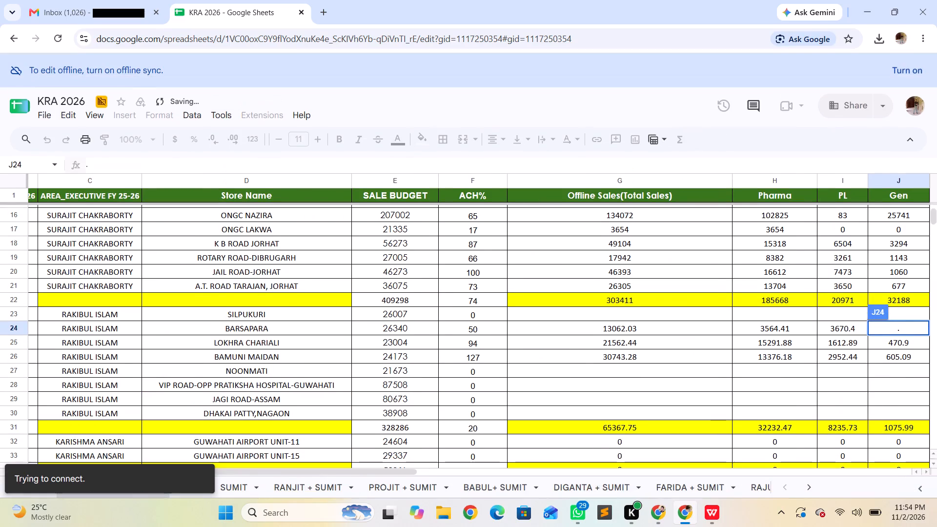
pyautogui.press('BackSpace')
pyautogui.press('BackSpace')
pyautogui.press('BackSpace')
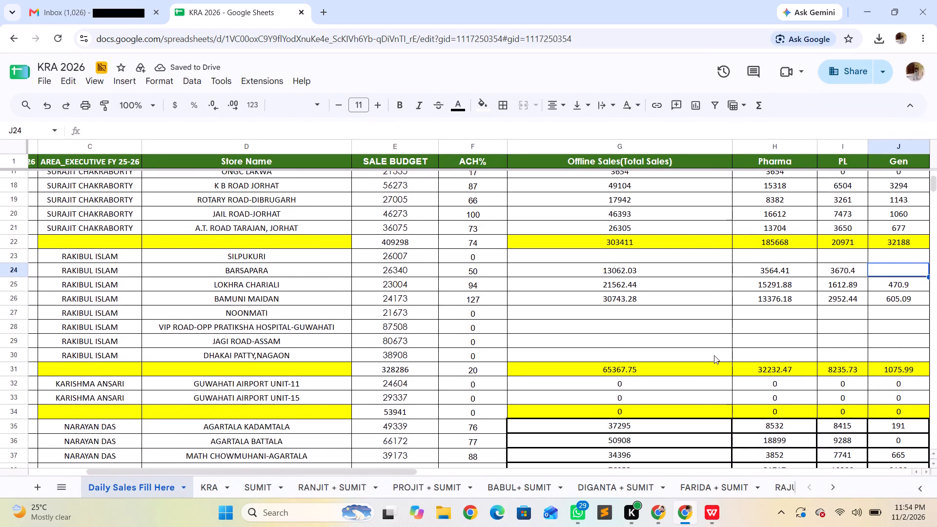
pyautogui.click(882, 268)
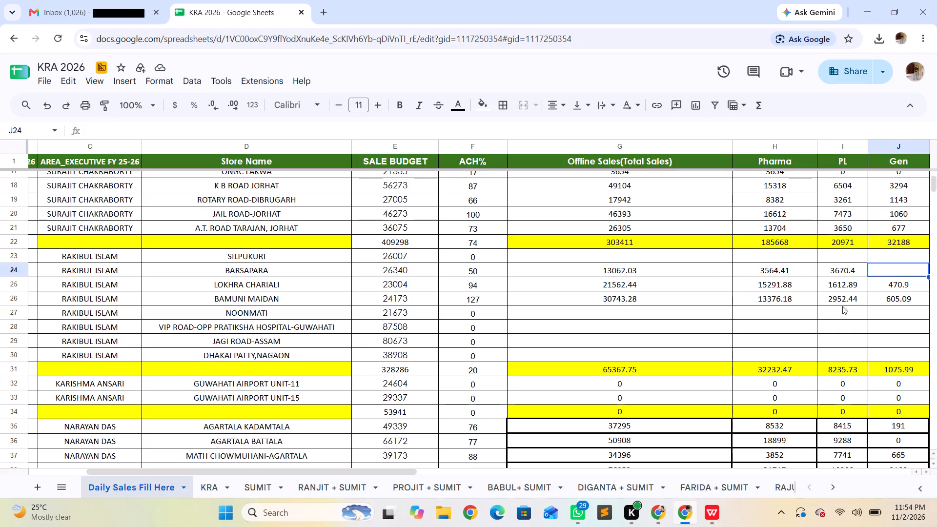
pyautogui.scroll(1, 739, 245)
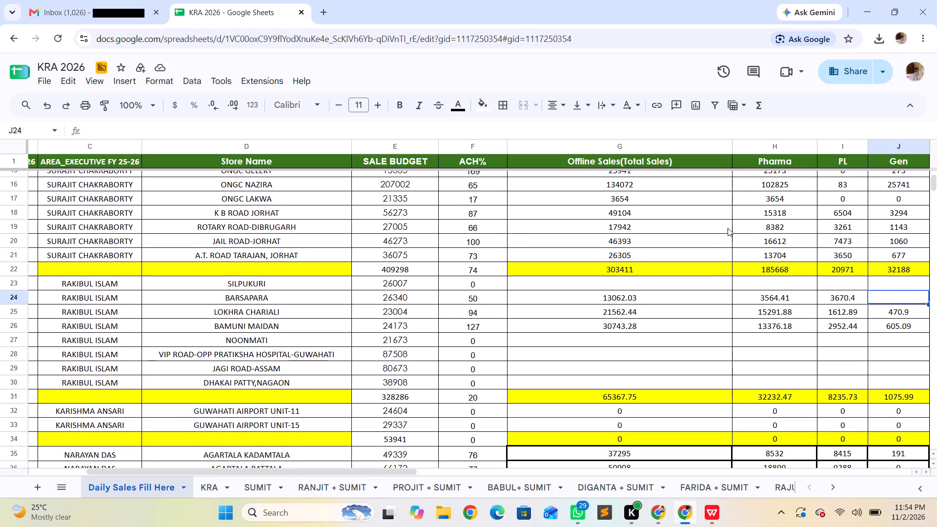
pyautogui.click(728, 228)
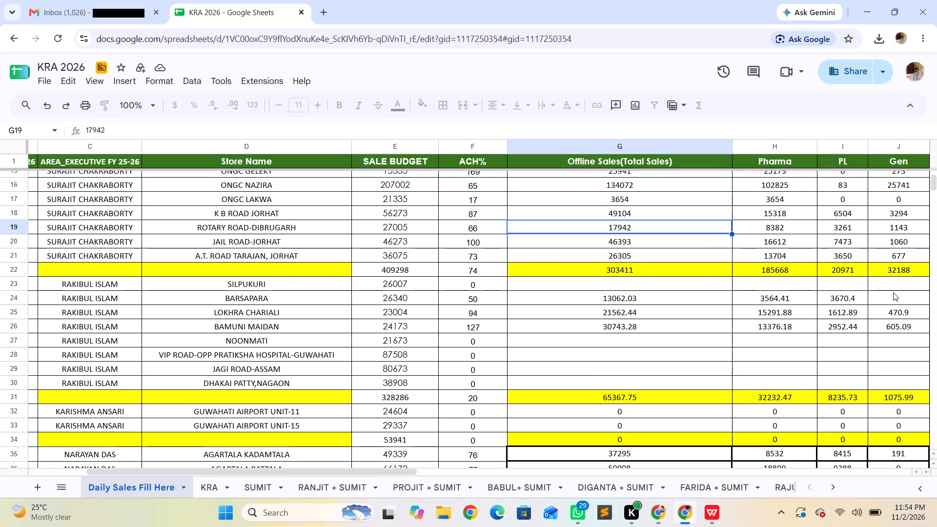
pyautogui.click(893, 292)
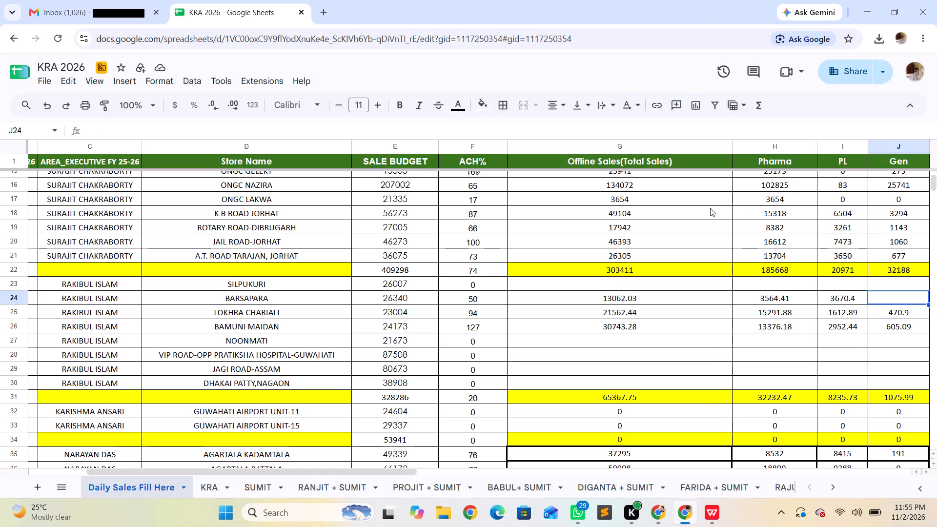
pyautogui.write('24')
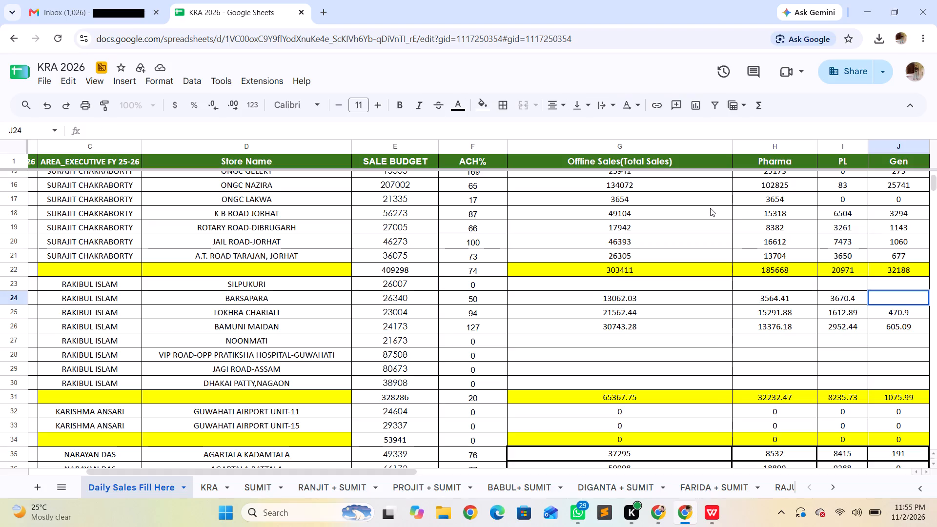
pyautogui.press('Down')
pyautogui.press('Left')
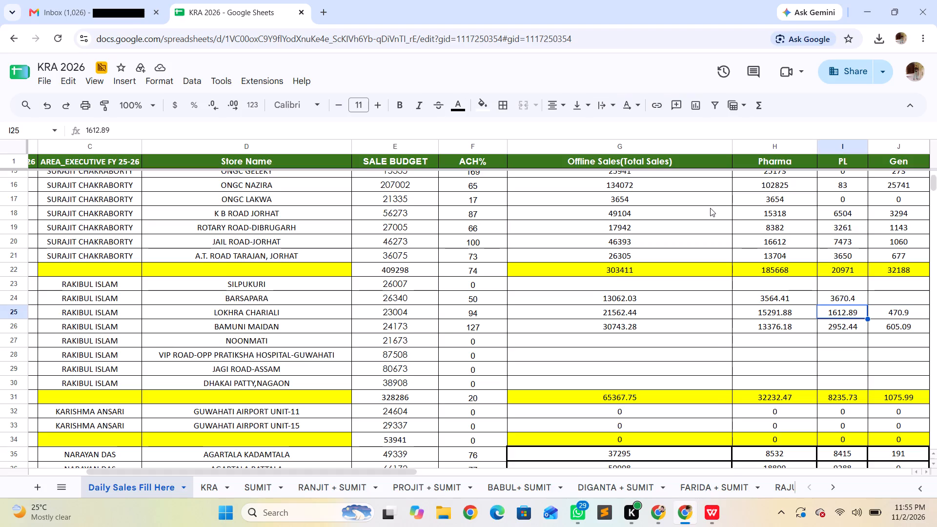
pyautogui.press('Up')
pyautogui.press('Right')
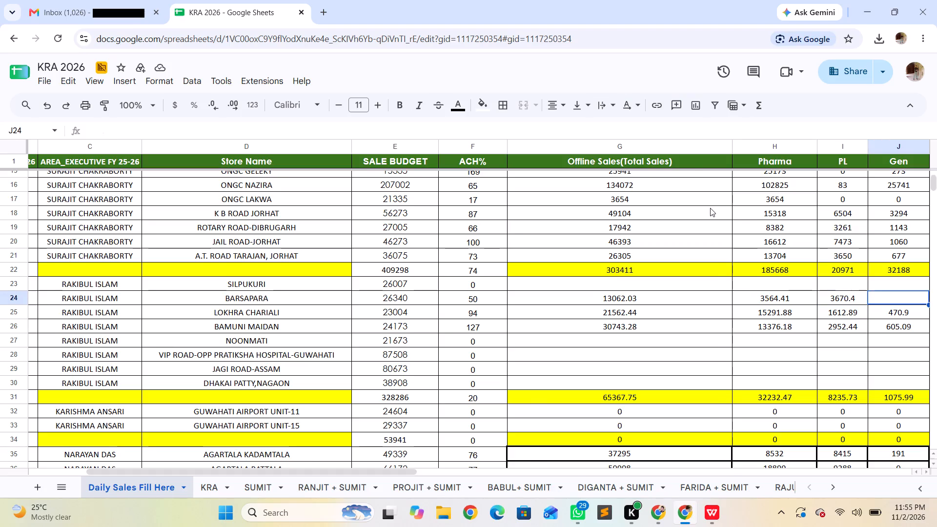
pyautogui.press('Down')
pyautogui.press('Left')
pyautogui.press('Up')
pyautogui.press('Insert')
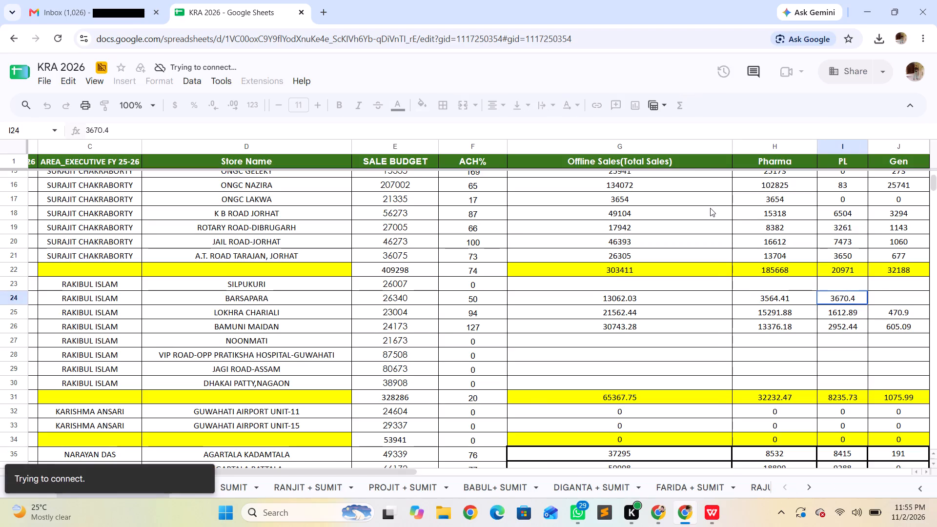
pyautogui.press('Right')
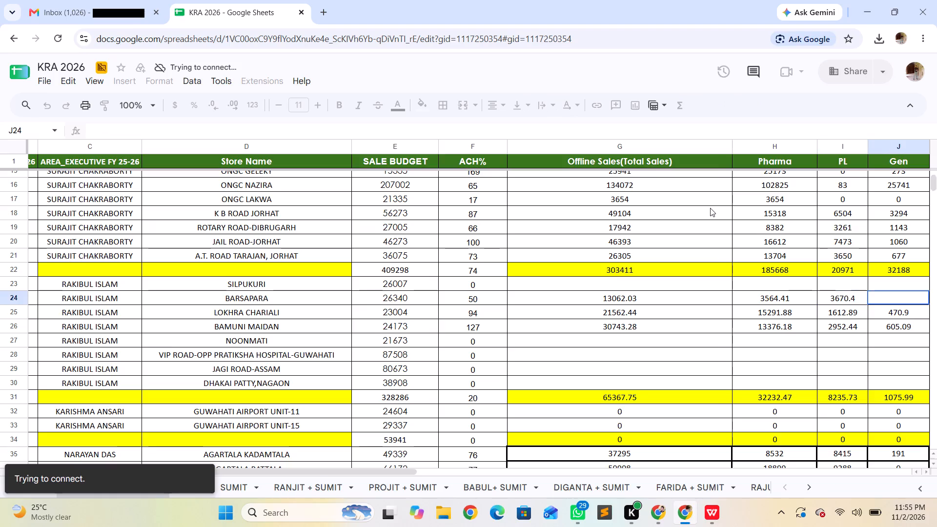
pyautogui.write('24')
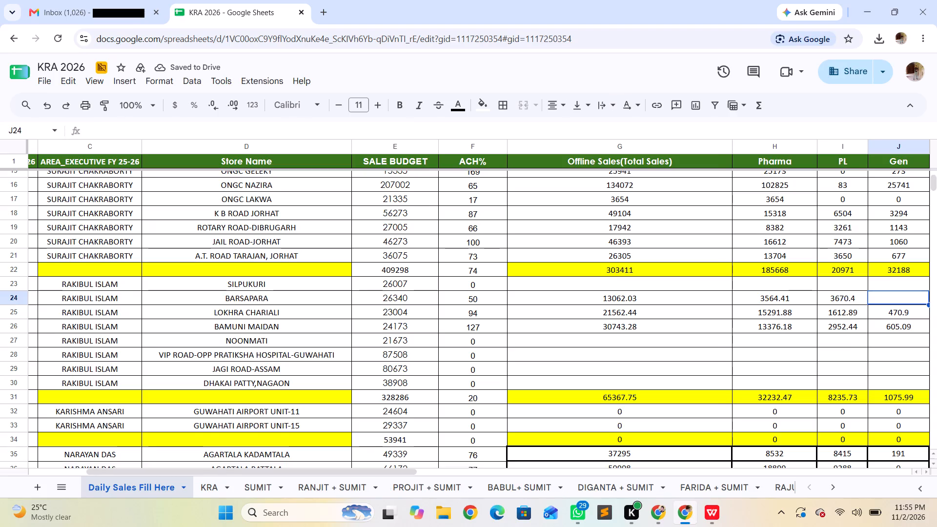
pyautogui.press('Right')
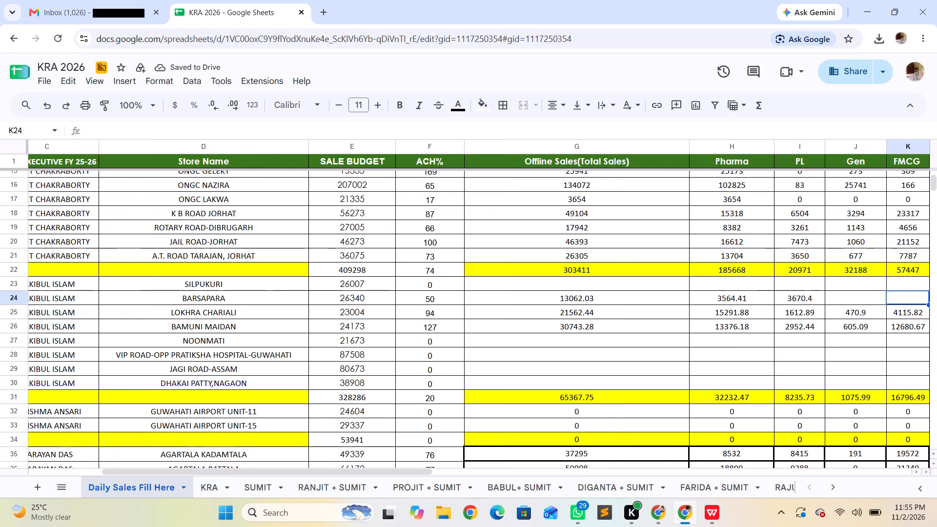
# Enter Gen 2473.56, FMCG 2849.76 and Sur 0 for Barsapara, copying the FMCG figure.
pyautogui.press('Left')
pyautogui.write('24')
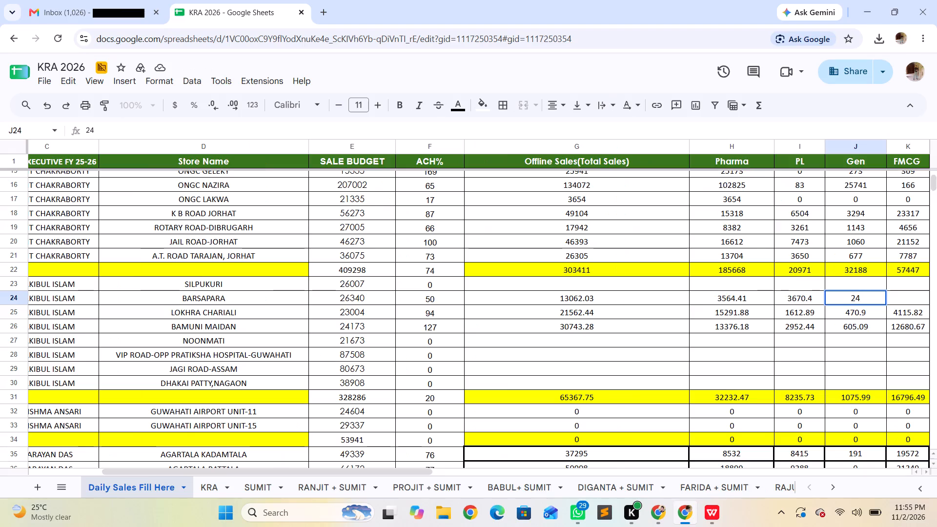
pyautogui.write('73.')
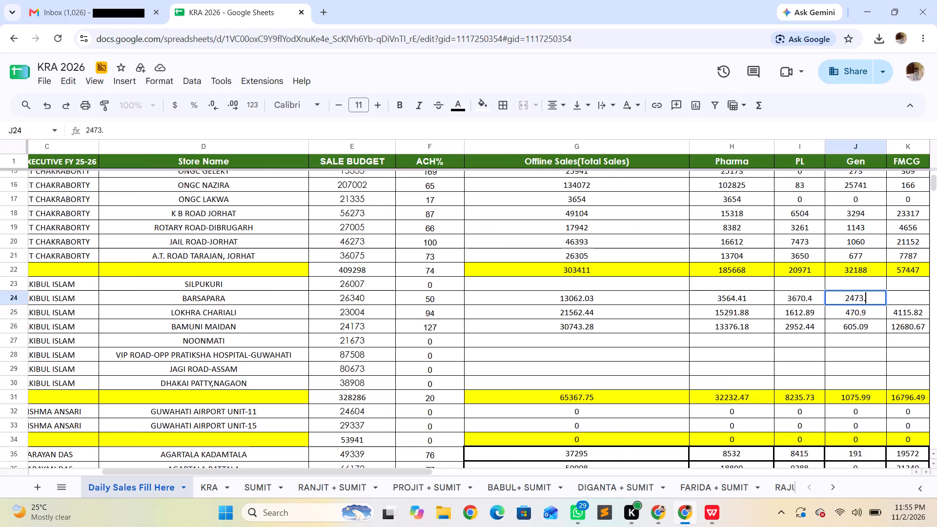
pyautogui.write('56')
pyautogui.press('Right')
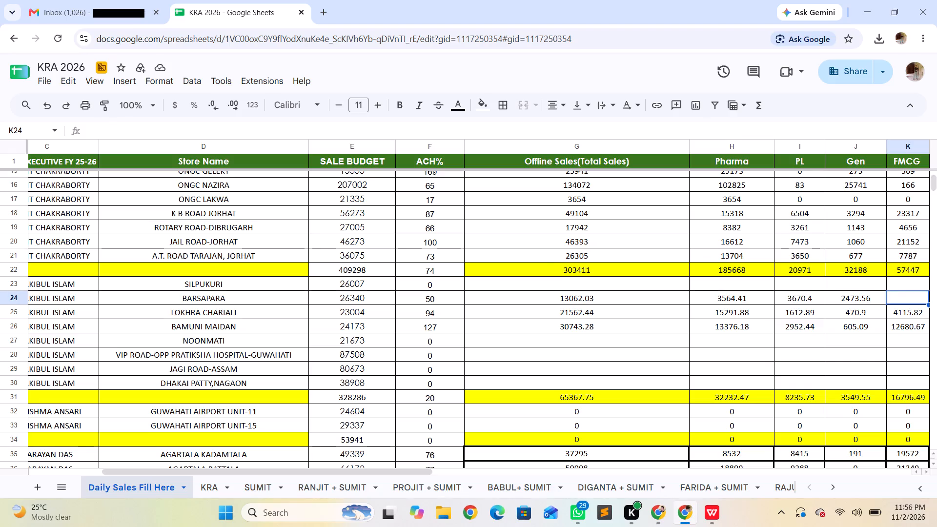
pyautogui.write('28')
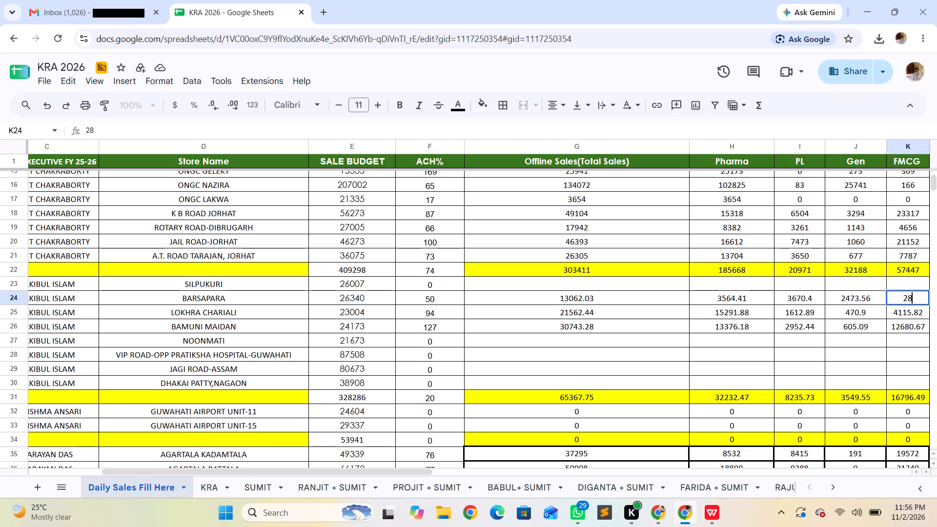
pyautogui.write('49.76')
pyautogui.press('Right')
pyautogui.press('Left')
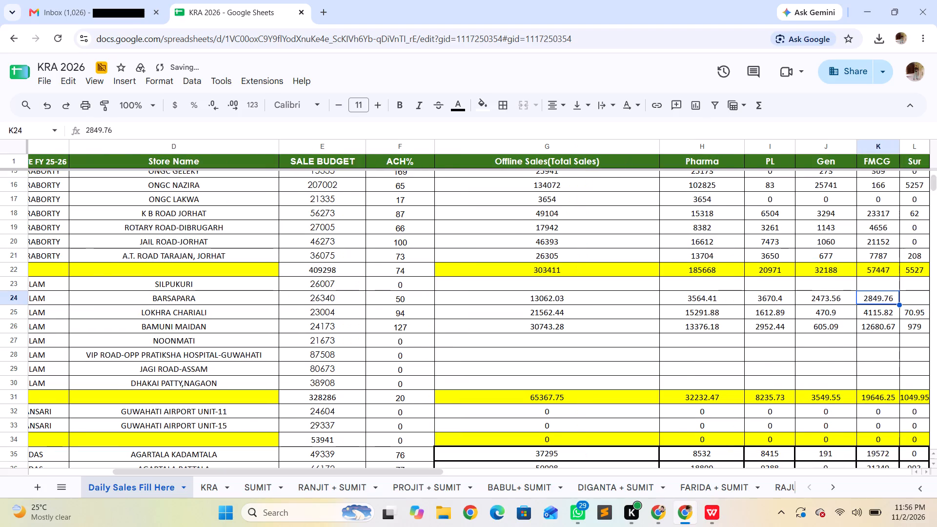
pyautogui.hotkey('ctrl', 'c')
pyautogui.press('Right')
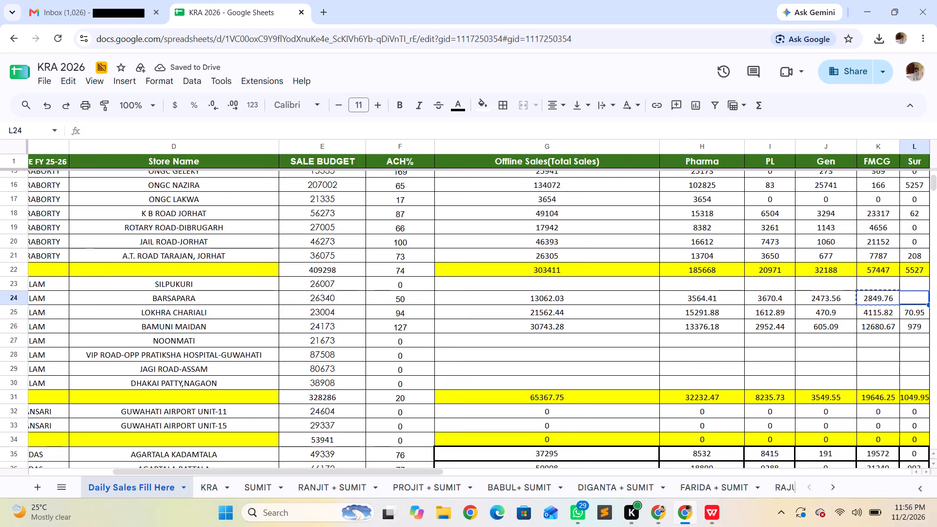
pyautogui.press('0')
pyautogui.press('Right')
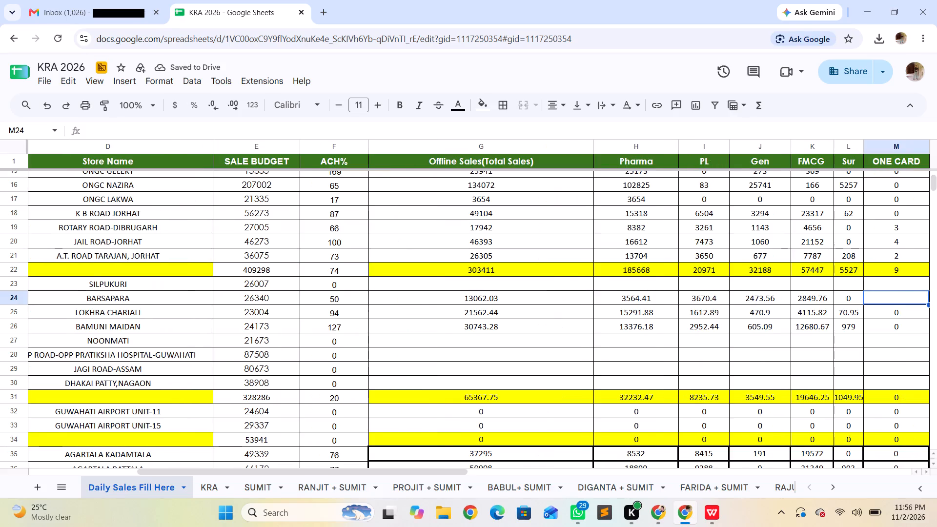
# Enter 0 for Barsapara's One Card, HD Bill and HD Bill Value, plus Circle Enrollment 4, Value Deal 6 and Bill Count 32.
pyautogui.press('0')
pyautogui.press('Right')
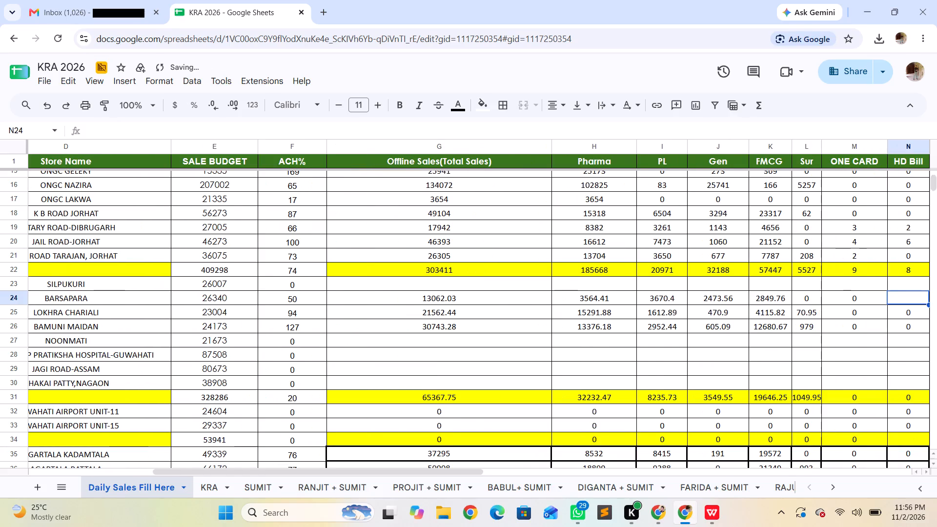
pyautogui.press('0')
pyautogui.press('Right')
pyautogui.press('0')
pyautogui.press('Right')
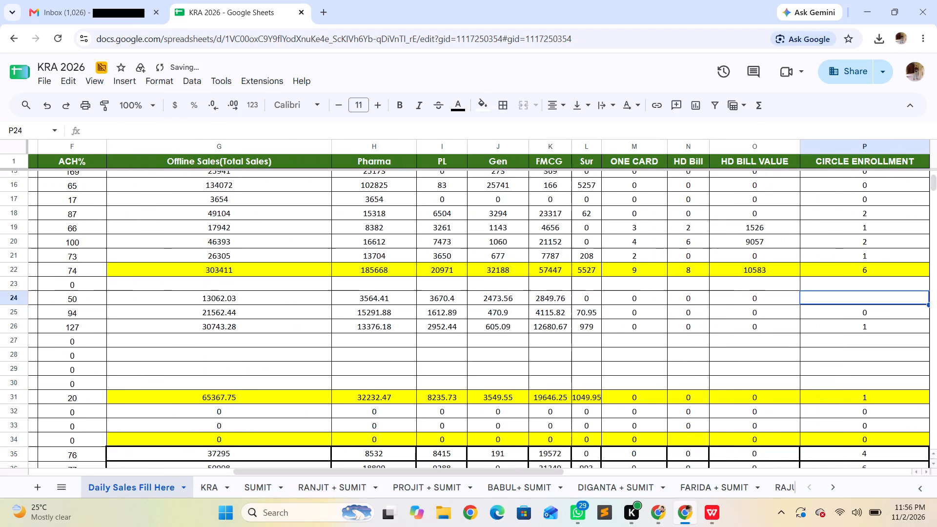
pyautogui.press('4')
pyautogui.press('Right')
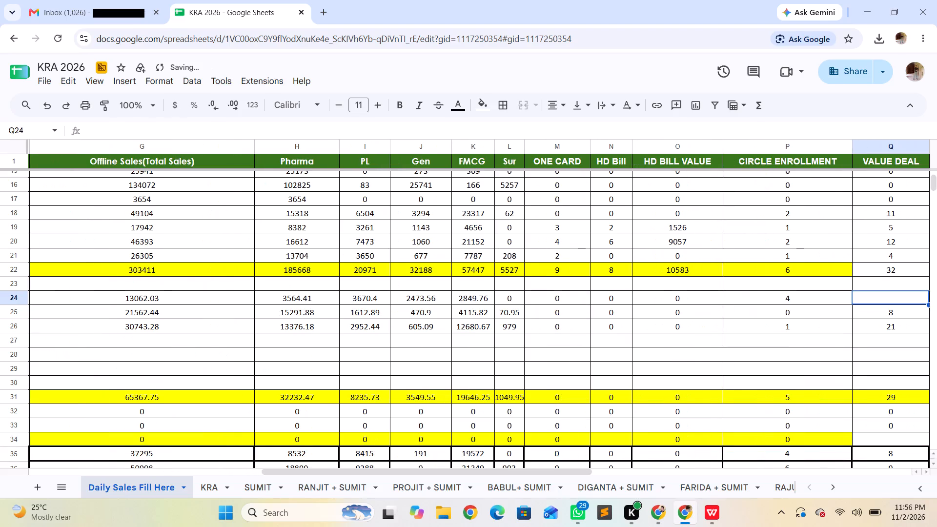
pyautogui.press('6')
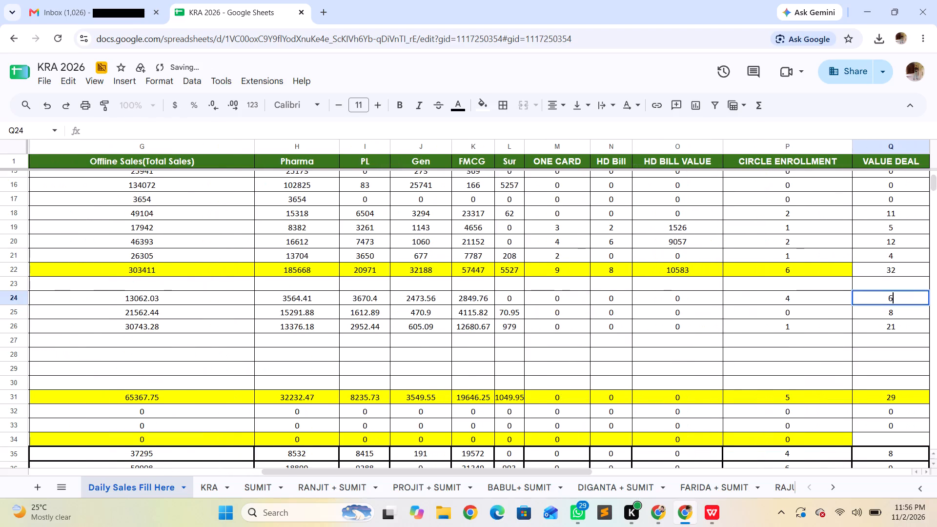
pyautogui.press('Right')
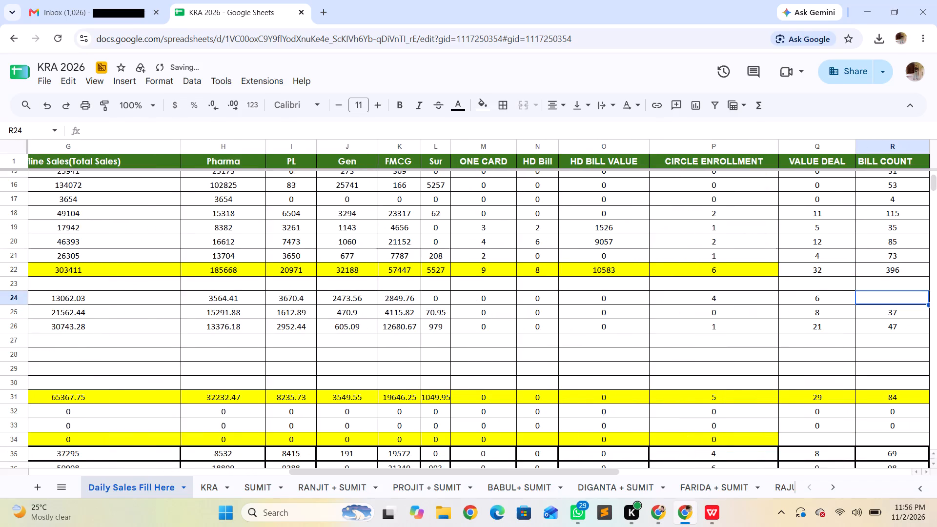
pyautogui.write('32')
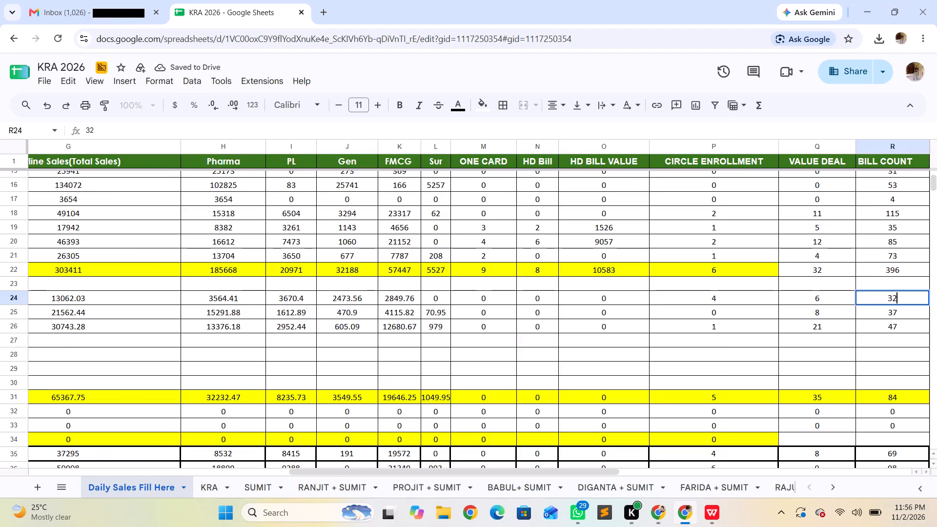
pyautogui.press('Right')
# Paste the copied FMCG figure as Barsapara's Offline FMCG and enter 0 as its Online FMCG.
pyautogui.press('Right')
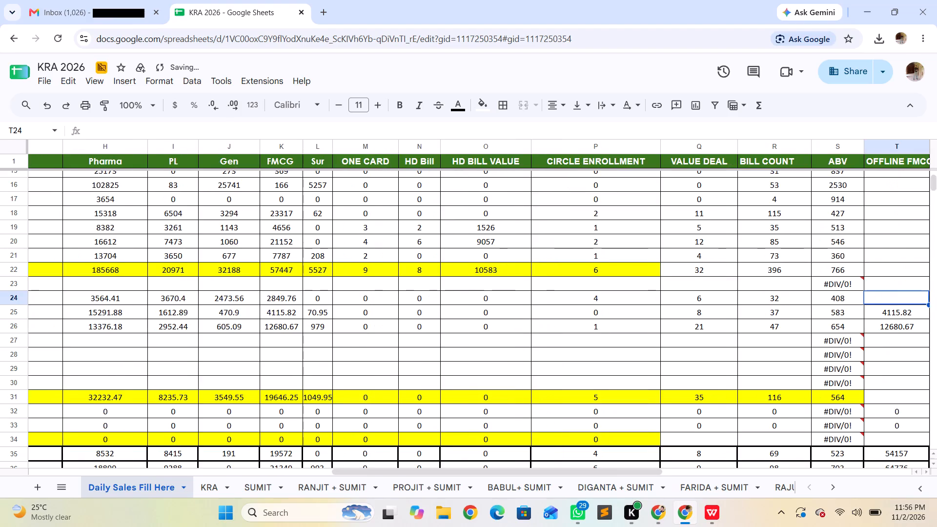
pyautogui.hotkey('ctrl', 'v')
pyautogui.press('Right')
pyautogui.press('0')
pyautogui.press('Right')
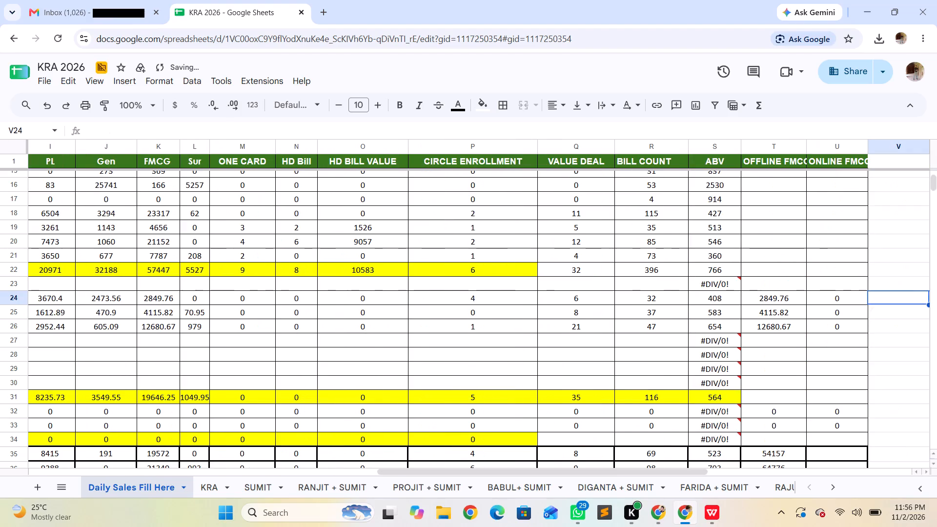
# Enter Offline Sales 40234, Pharma 17332 and PL 2950 in the Dhakai Patty, Nagaon row.
pyautogui.press('Left')
pyautogui.press('Left')
pyautogui.press('Left')
pyautogui.press('Left')
pyautogui.press('Left')
pyautogui.press('Left')
pyautogui.press('Left')
pyautogui.press('Left')
pyautogui.press('Left')
pyautogui.press('Left')
pyautogui.press('Left')
pyautogui.press('Left')
pyautogui.press('Left')
pyautogui.press('Left')
pyautogui.press('Left')
pyautogui.press('Left')
pyautogui.press('Left')
pyautogui.press('Left')
pyautogui.press('Left')
pyautogui.press('Left')
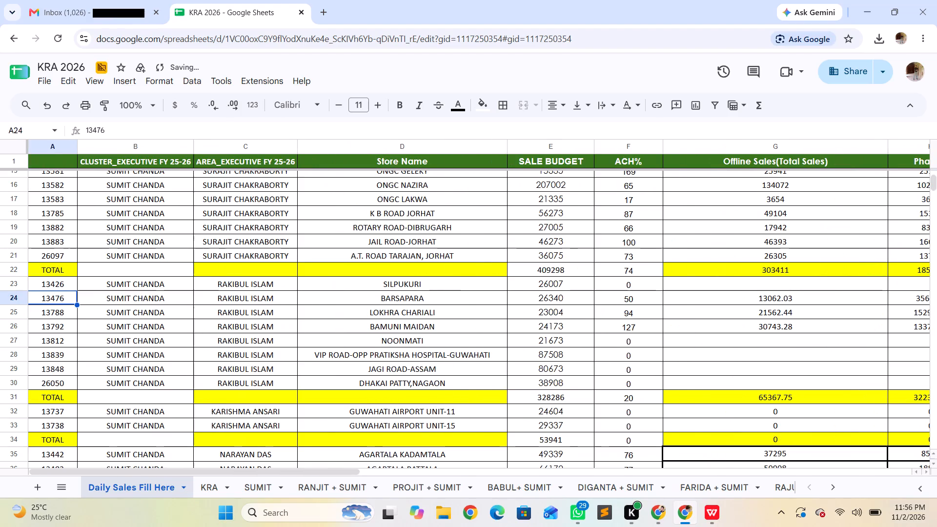
pyautogui.press('Right')
pyautogui.press('Right')
pyautogui.press('Right')
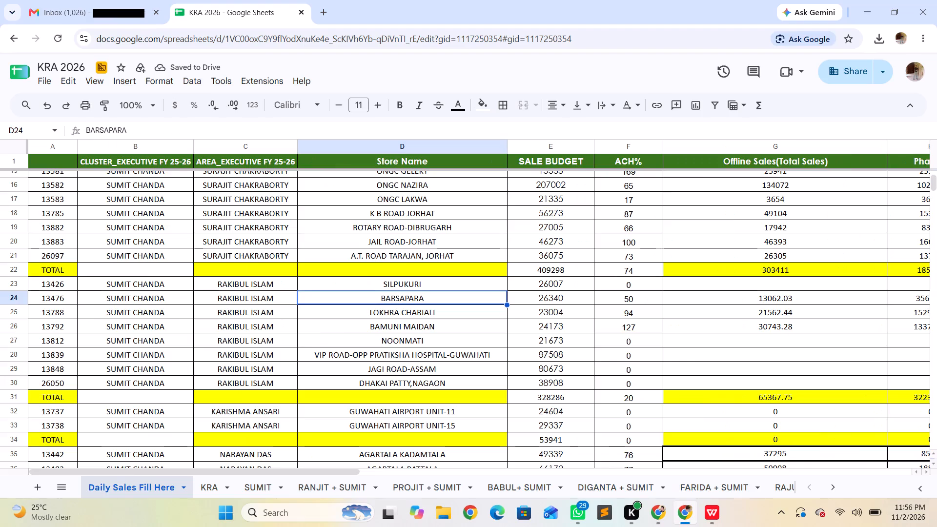
pyautogui.press('Down')
pyautogui.press('Down')
pyautogui.press('Down')
pyautogui.press('Down')
pyautogui.press('Down')
pyautogui.press('Down')
pyautogui.press('Right')
pyautogui.press('Right')
pyautogui.press('Right')
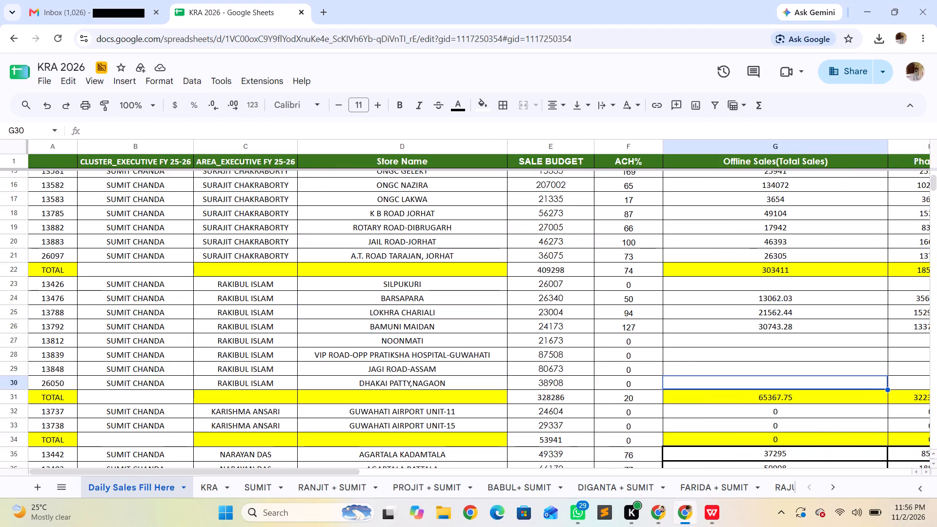
pyautogui.write('40234')
pyautogui.press('Right')
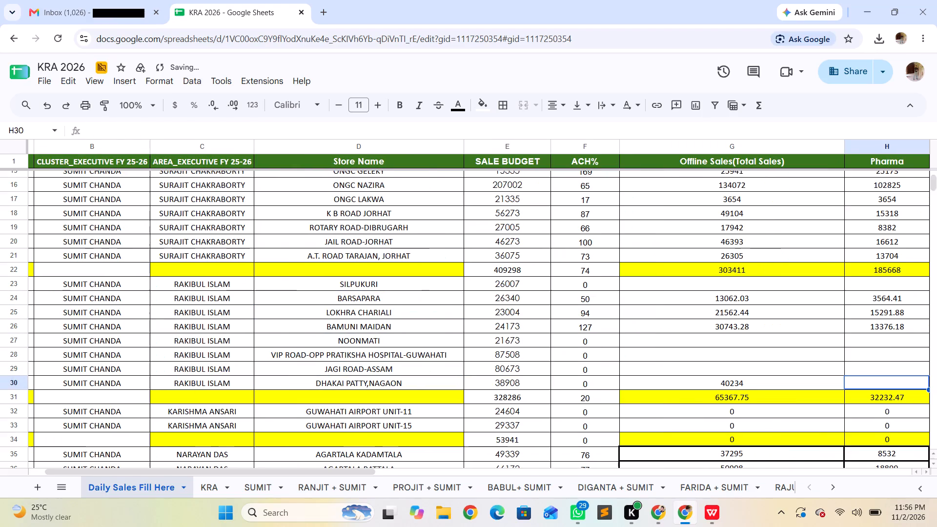
pyautogui.write('17332')
pyautogui.press('Right')
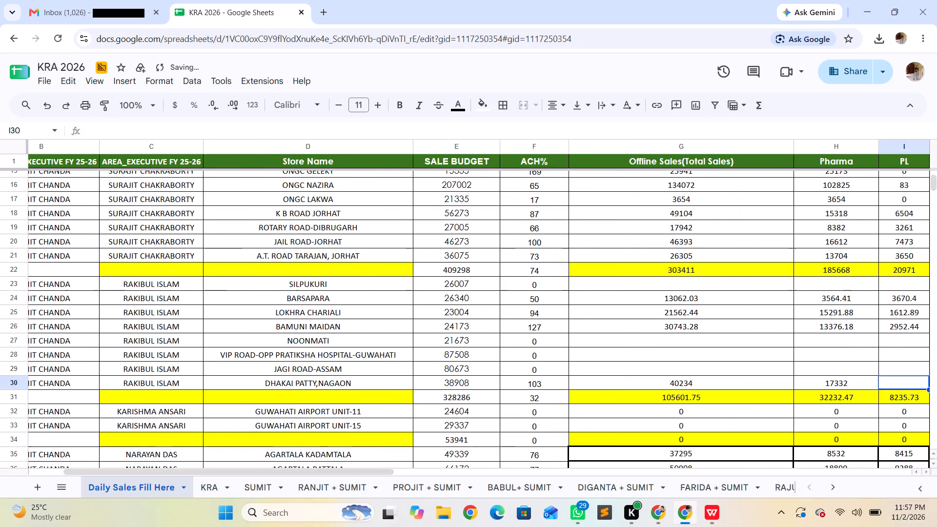
pyautogui.write('2950')
pyautogui.press('Right')
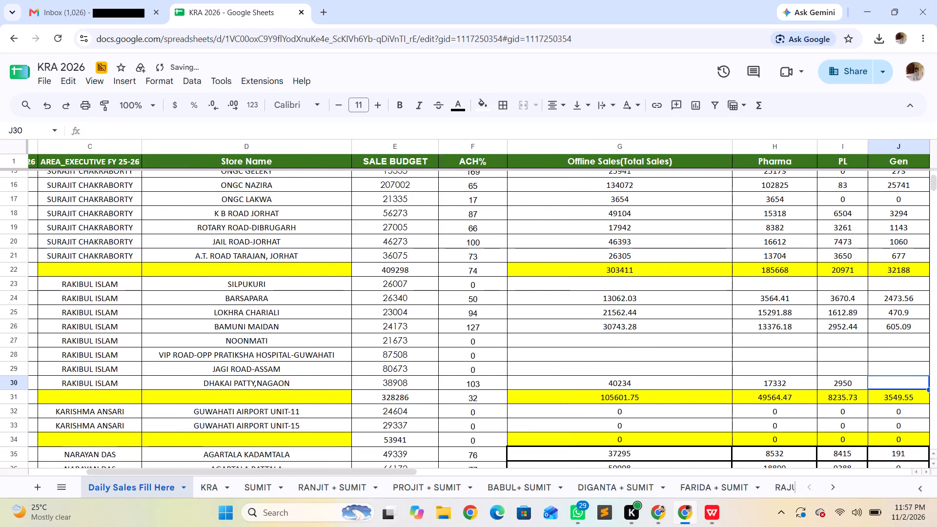
# Enter Gen 901, FMCG 18409 and Sur 0 for Dhakai Patty, copying the FMCG figure.
pyautogui.write('901')
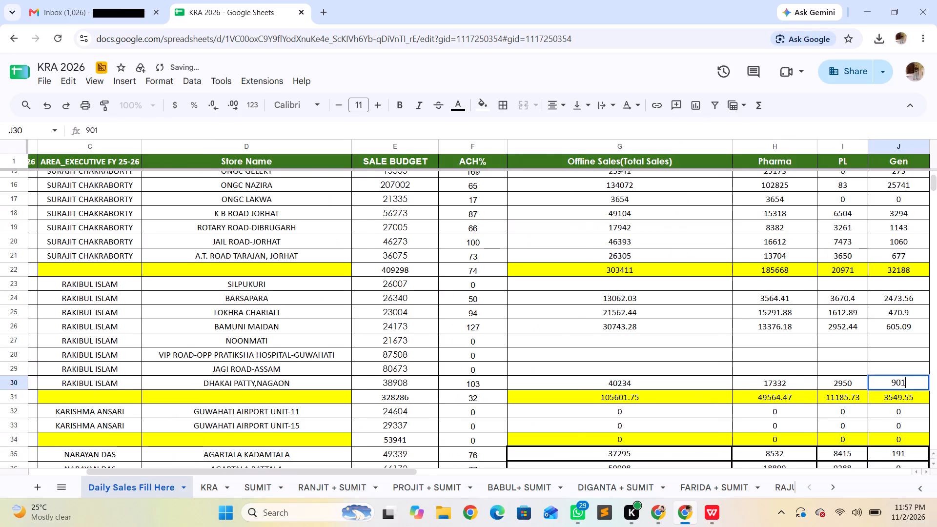
pyautogui.press('Right')
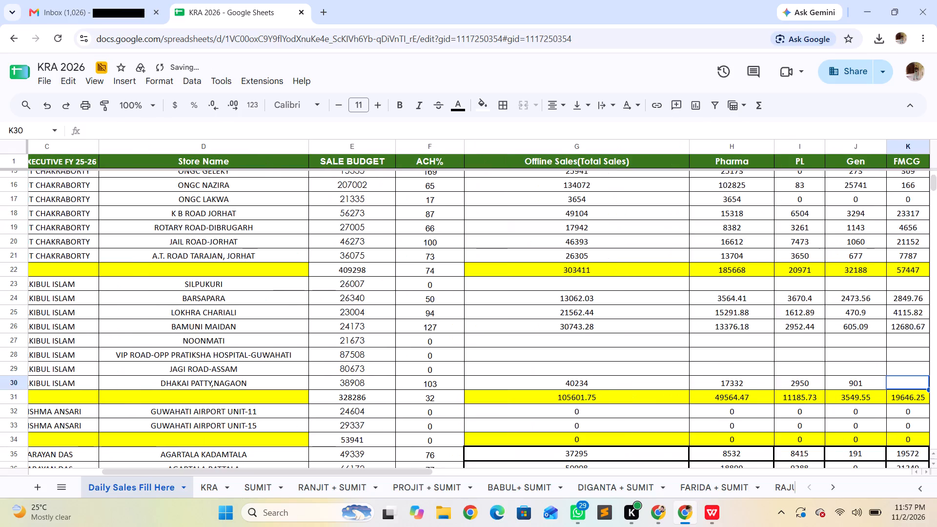
pyautogui.write('18409')
pyautogui.press('Right')
pyautogui.press('Left')
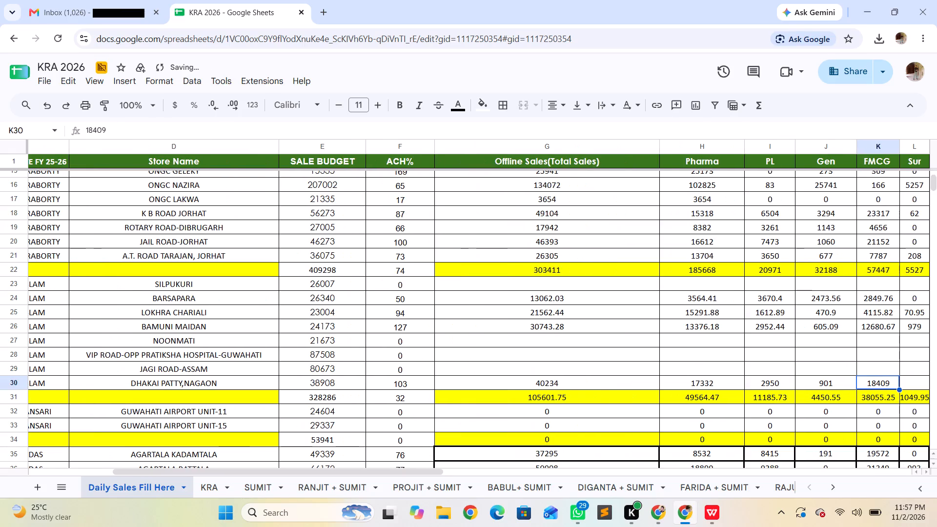
pyautogui.hotkey('ctrl', 'c')
pyautogui.press('Right')
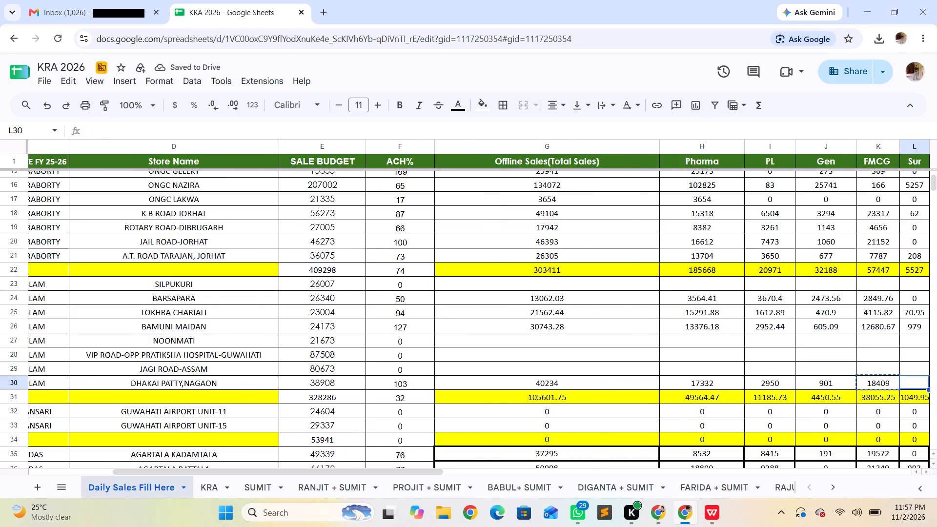
pyautogui.press('0')
pyautogui.press('Right')
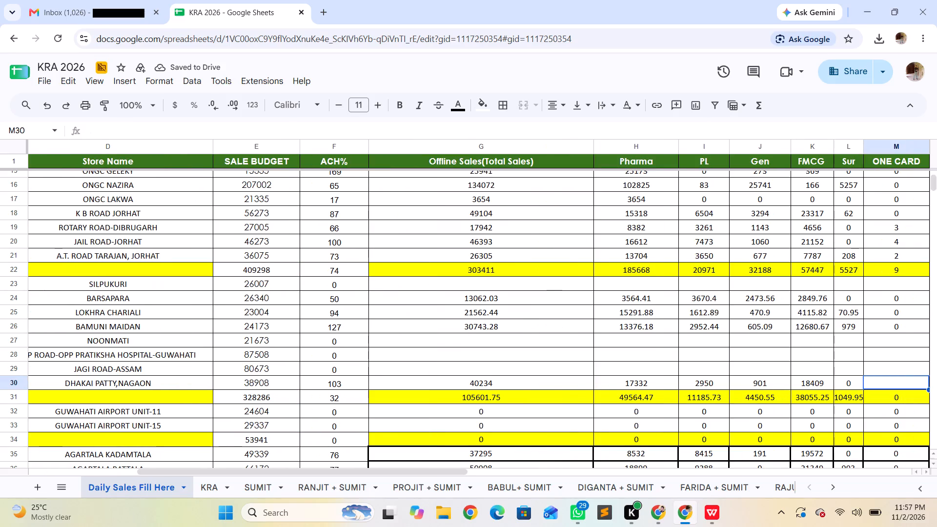
# Enter One Card 3, HD Bill 4, HD Bill Value 6096, Circle Enrollment 3, Value Deal 14 and Bill Count 85 for Dhakai Patty.
pyautogui.press('3')
pyautogui.press('Right')
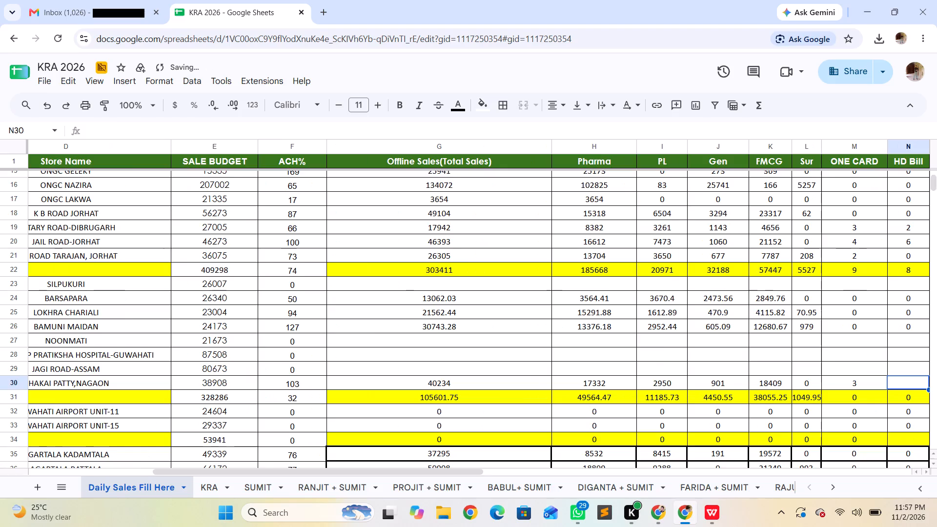
pyautogui.press('4')
pyautogui.press('Right')
pyautogui.write('6096')
pyautogui.press('Right')
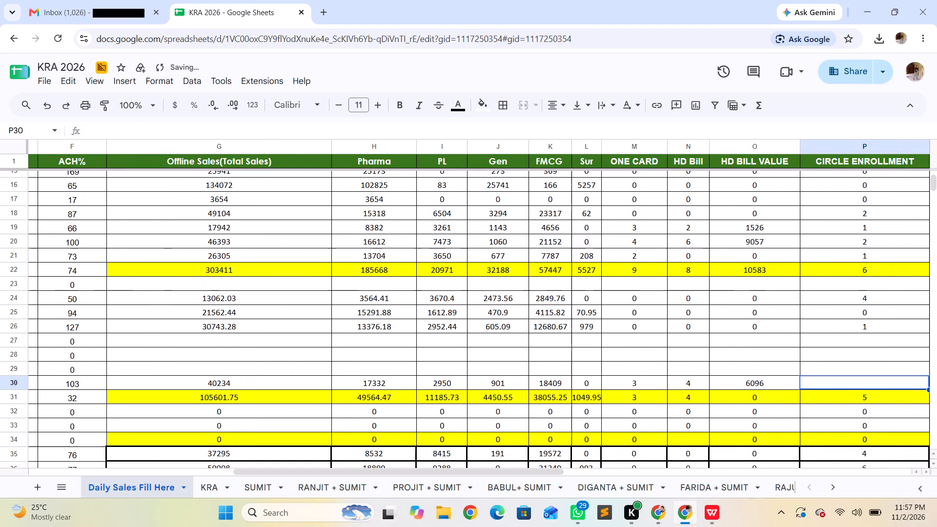
pyautogui.press('3')
pyautogui.press('Right')
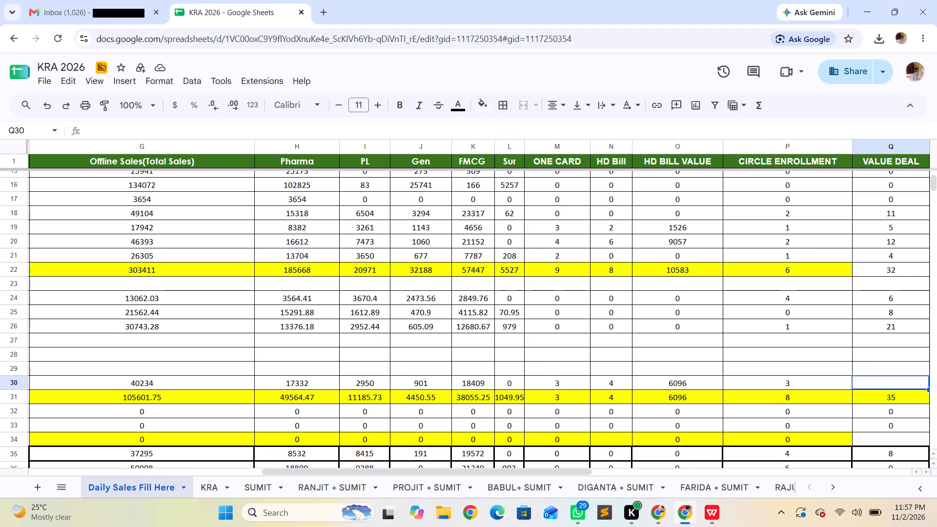
pyautogui.write('14')
pyautogui.press('Right')
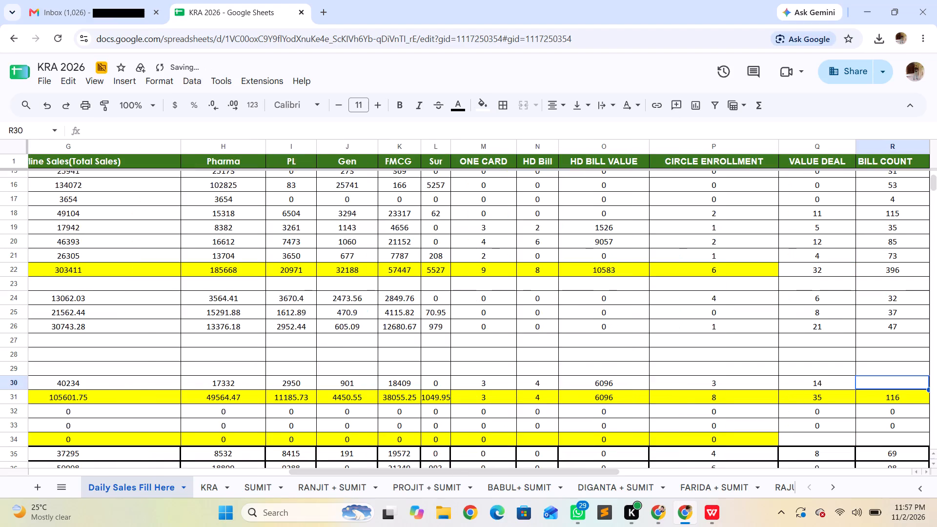
pyautogui.write('85')
pyautogui.press('Right')
# Paste the copied FMCG figure as Dhakai Patty's Offline FMCG and enter 0 as its Online FMCG.
pyautogui.press('Right')
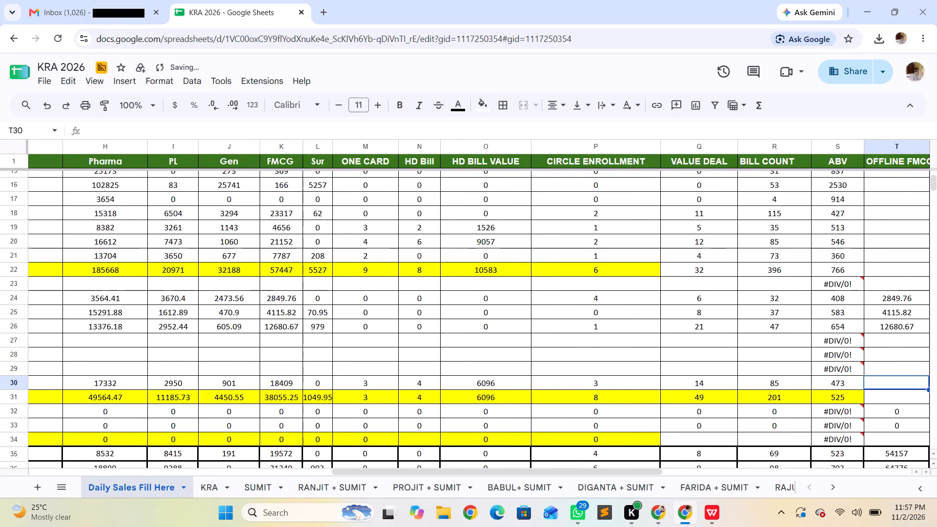
pyautogui.hotkey('ctrl', 'v')
pyautogui.press('Right')
pyautogui.press('0')
pyautogui.press('Right')
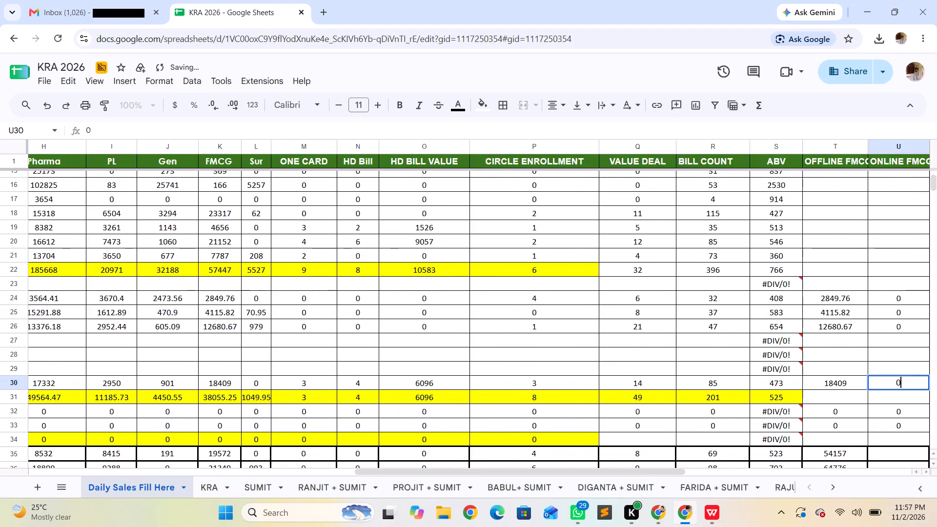
# Enter Offline Sales 9690, Pharma 3464 and PL 578 in the Noonmati row.
pyautogui.press('Left')
pyautogui.press('Left')
pyautogui.press('Left')
pyautogui.press('Left')
pyautogui.press('Left')
pyautogui.press('Left')
pyautogui.press('Left')
pyautogui.press('Left')
pyautogui.press('Left')
pyautogui.press('Left')
pyautogui.press('Left')
pyautogui.press('Left')
pyautogui.press('Left')
pyautogui.press('Left')
pyautogui.press('Left')
pyautogui.press('Left')
pyautogui.press('Left')
pyautogui.press('Left')
pyautogui.press('Left')
pyautogui.press('Left')
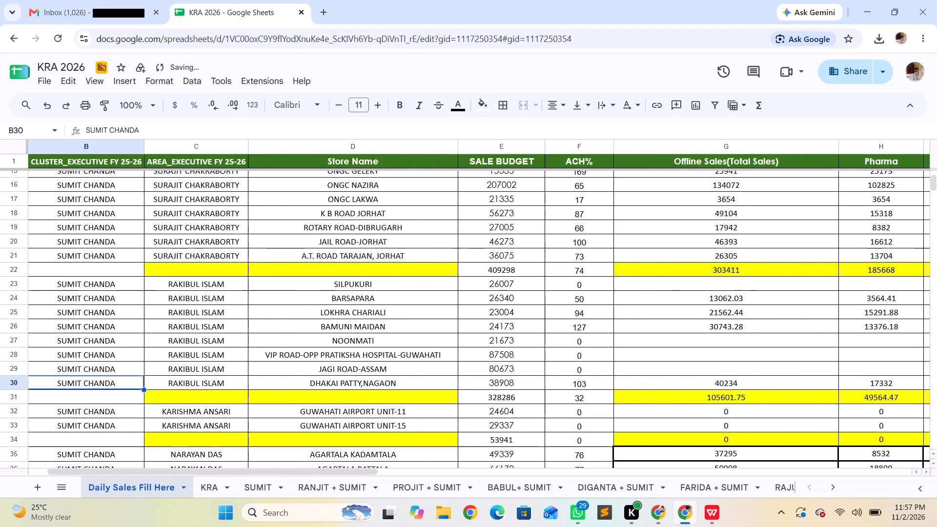
pyautogui.press('Right')
pyautogui.press('Right')
pyautogui.press('Right')
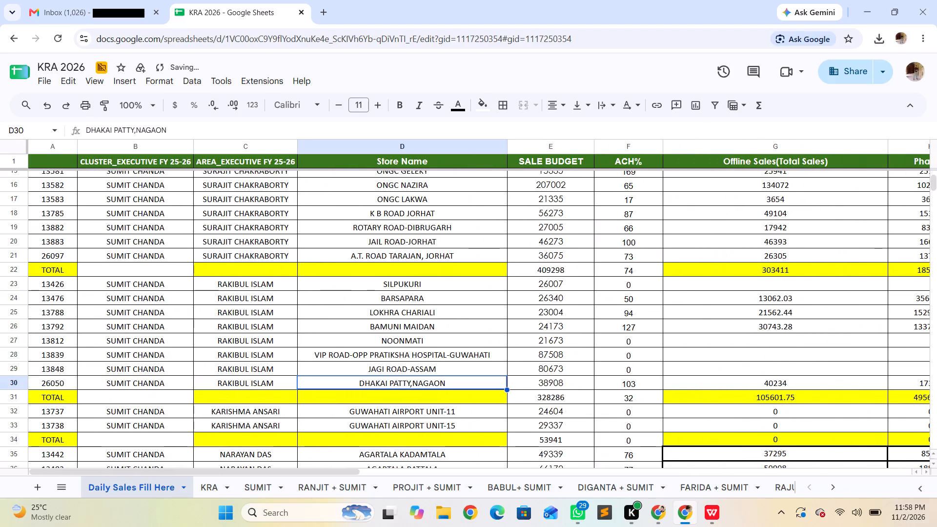
pyautogui.press('Up')
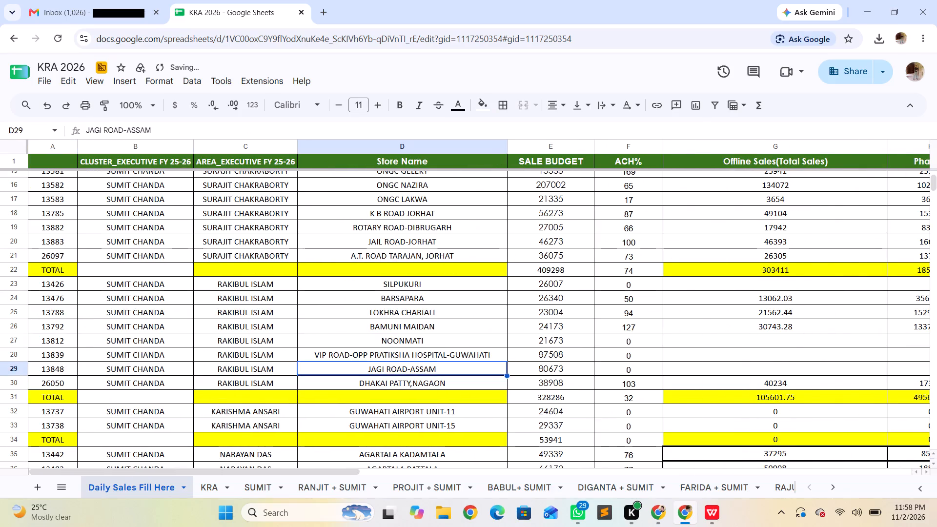
pyautogui.press('Up')
pyautogui.press('Up')
pyautogui.press('Right')
pyautogui.press('Right')
pyautogui.press('Right')
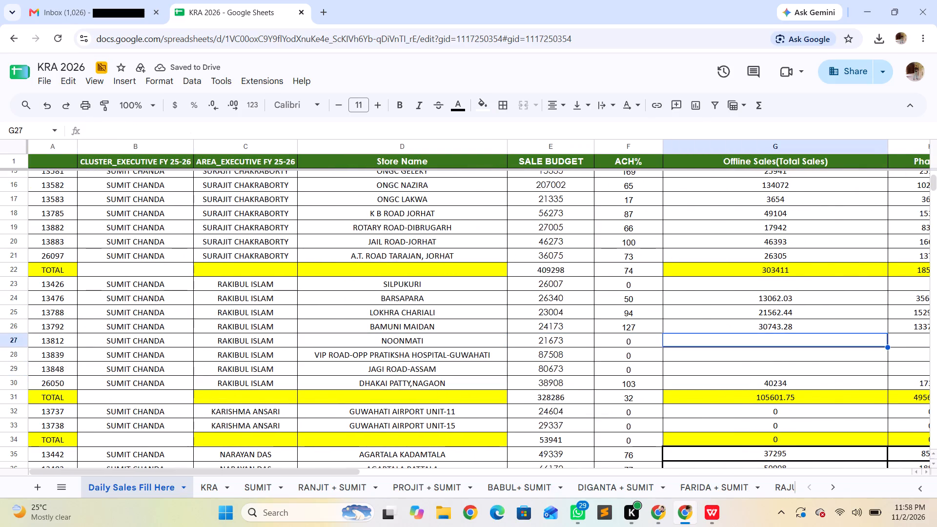
pyautogui.press('9')
pyautogui.write('690')
pyautogui.press('Right')
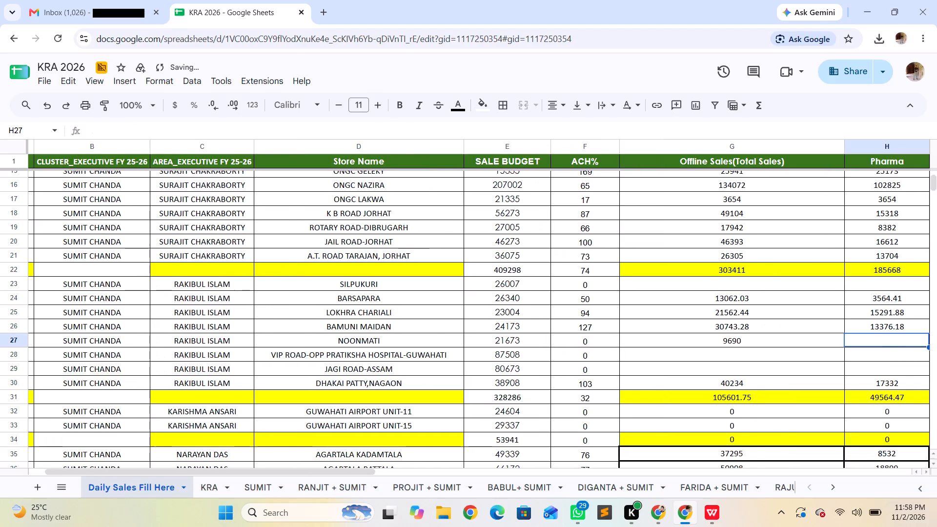
pyautogui.write('3464')
pyautogui.press('Right')
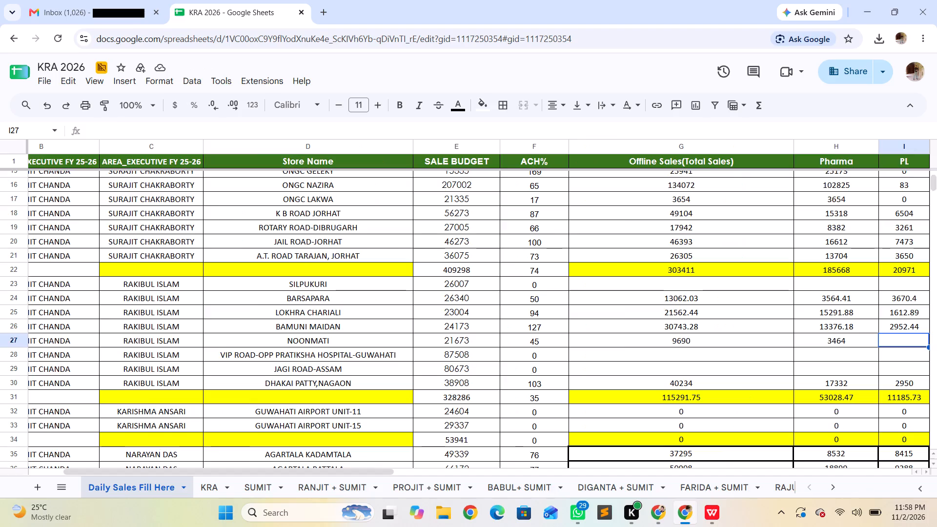
pyautogui.write('578')
pyautogui.press('Right')
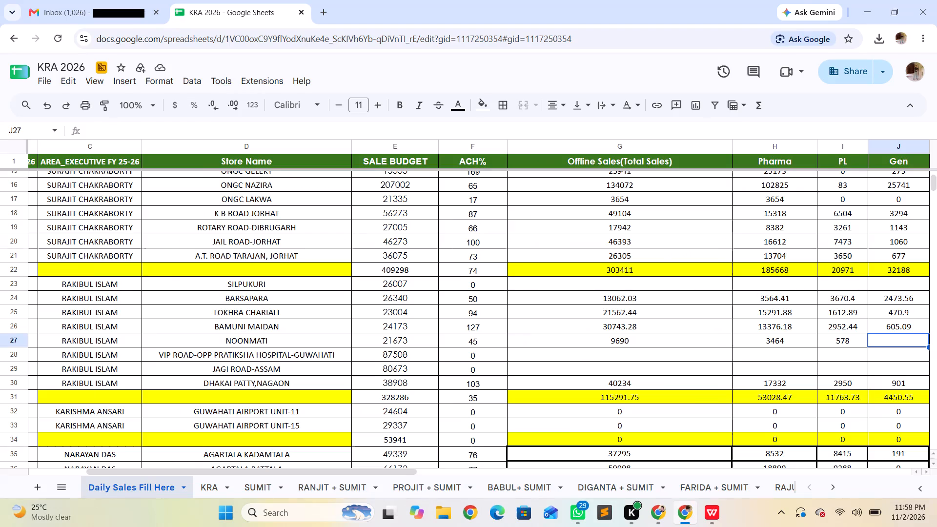
# Enter Gen 408, FMCG 5238 and Sur 0 for Noonmati, copying the FMCG figure.
pyautogui.write('408')
pyautogui.press('Right')
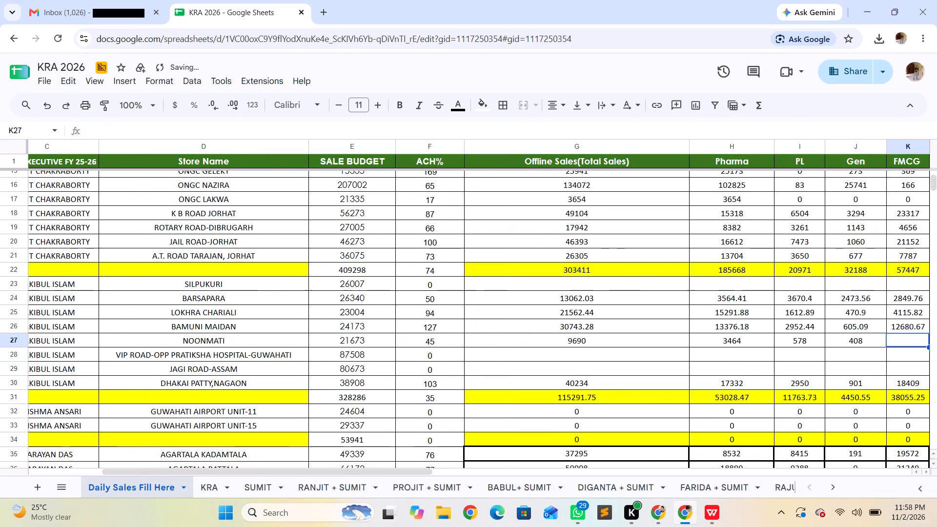
pyautogui.write('5238')
pyautogui.press('Right')
pyautogui.press('Left')
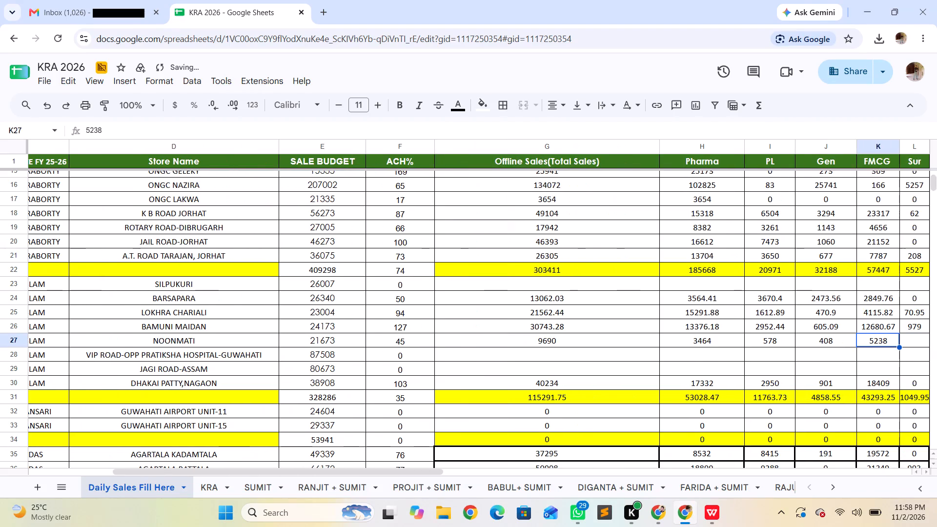
pyautogui.hotkey('ctrl', 'c')
pyautogui.press('Right')
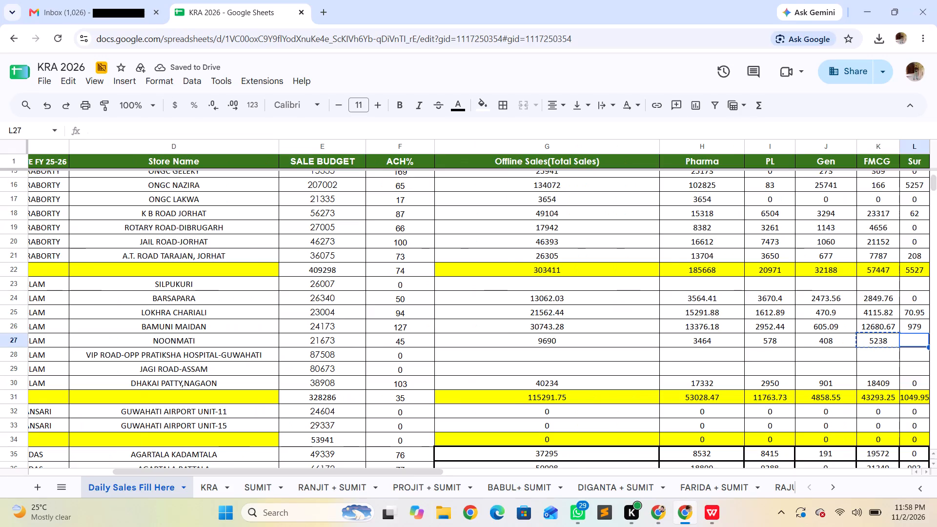
pyautogui.press('0')
pyautogui.press('Right')
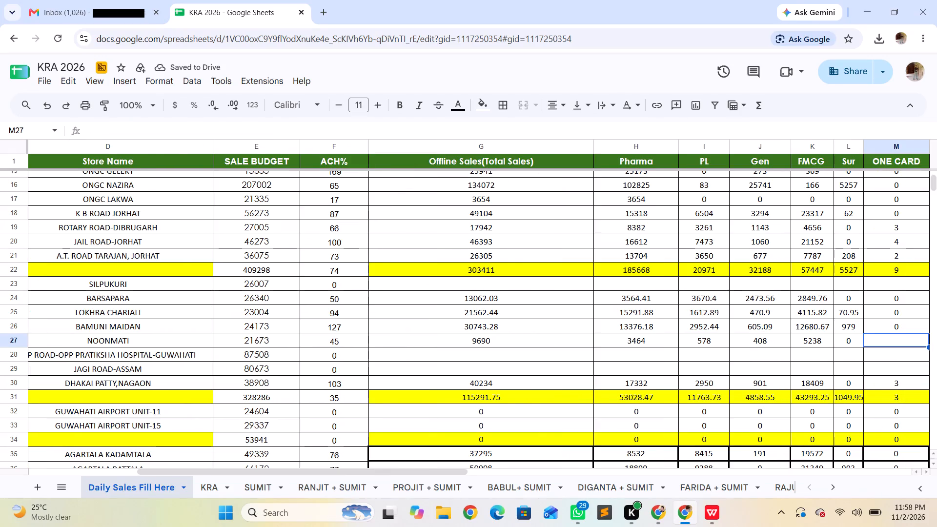
# Enter 0 for Noonmati's One Card, HD Bill and HD Bill Value, plus Circle Enrollment 3, Value Deal 3 and Bill Count 38.
pyautogui.press('0')
pyautogui.press('Right')
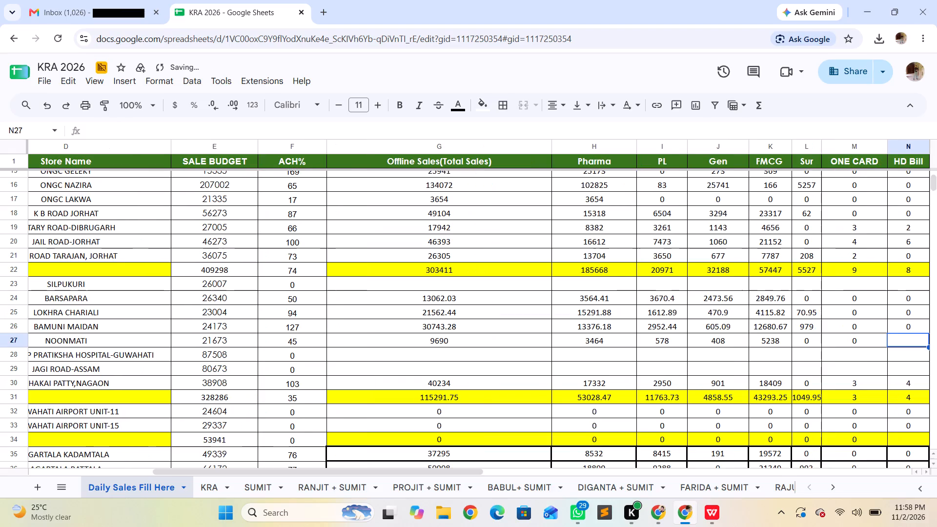
pyautogui.press('0')
pyautogui.press('Right')
pyautogui.press('0')
pyautogui.press('Right')
pyautogui.press('3')
pyautogui.press('Right')
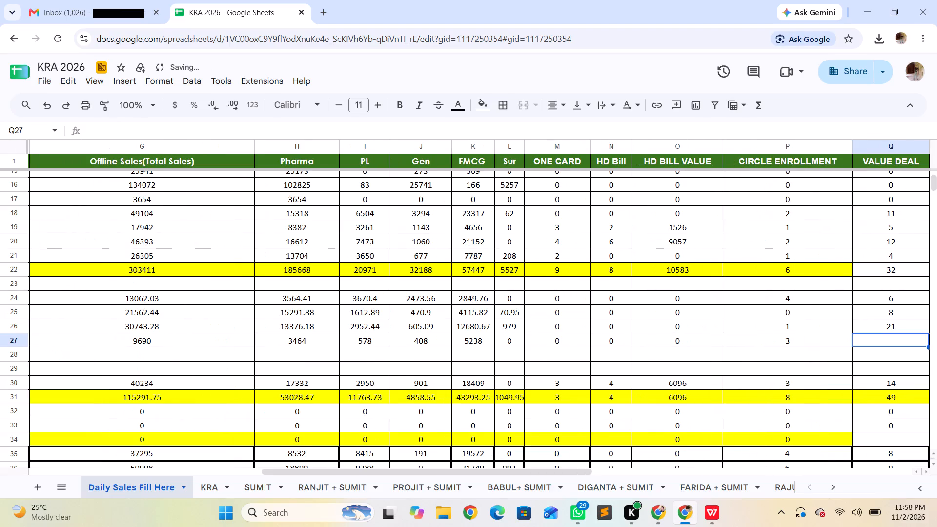
pyautogui.press('3')
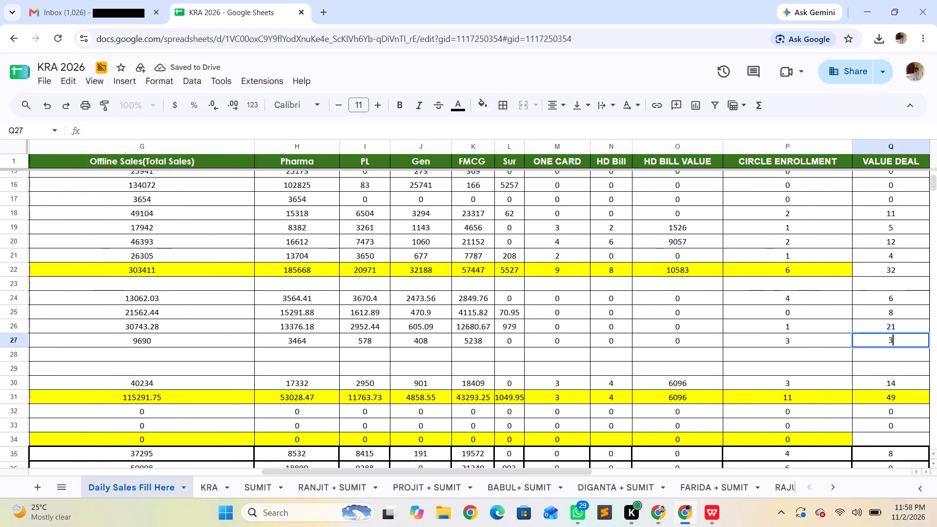
pyautogui.press('Right')
pyautogui.write('38')
pyautogui.press('Right')
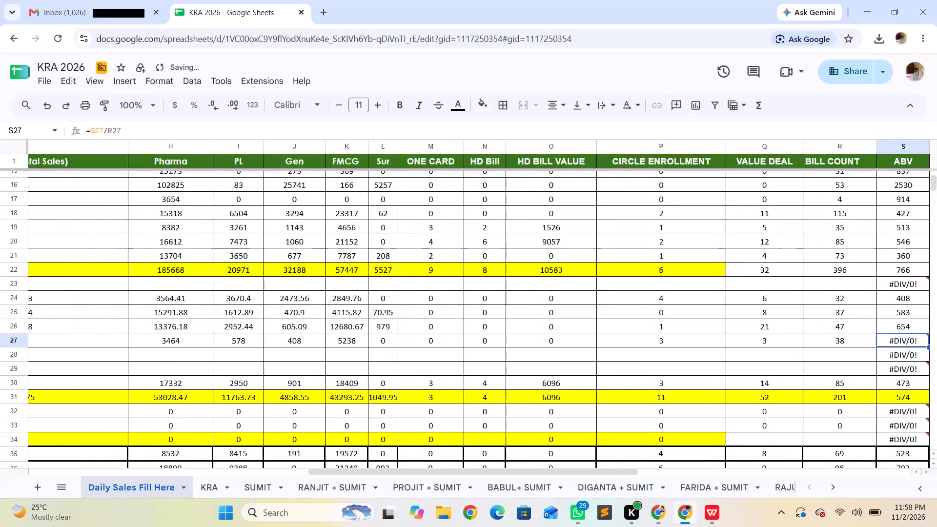
# Paste the copied FMCG figure as Noonmati's Offline FMCG and enter 0 as its Online FMCG.
pyautogui.press('Right')
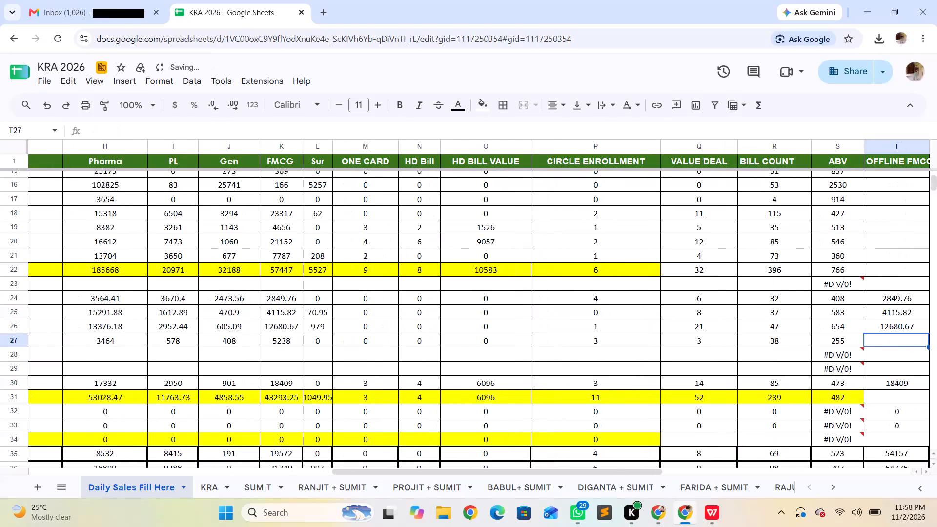
pyautogui.hotkey('ctrl', 'v')
pyautogui.press('Right')
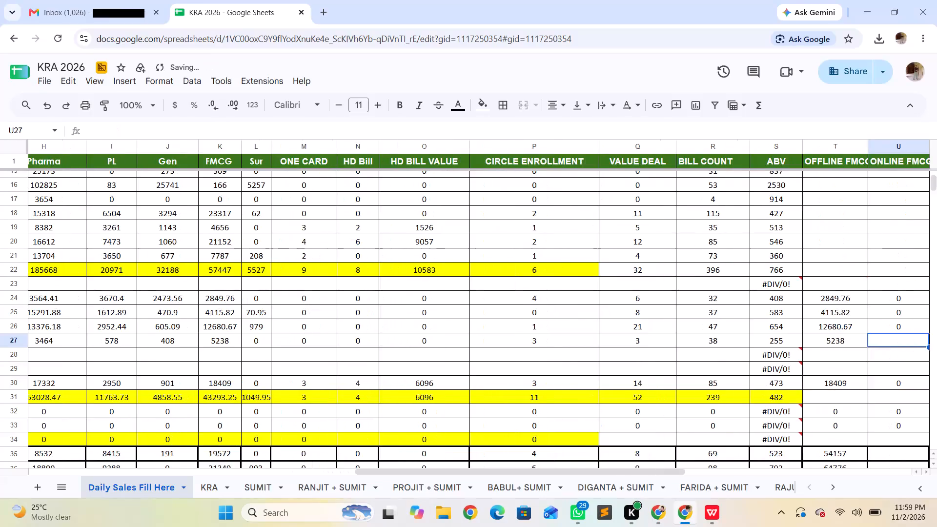
pyautogui.press('0')
pyautogui.press('Right')
# Enter Offline Sales 14351.41, Pharma 6582.75 and PL 1556 in the Silpukuri row.
pyautogui.press('Left')
pyautogui.press('Left')
pyautogui.press('Left')
pyautogui.press('Left')
pyautogui.press('Left')
pyautogui.press('Left')
pyautogui.press('Left')
pyautogui.press('Left')
pyautogui.press('Left')
pyautogui.press('Left')
pyautogui.press('Left')
pyautogui.press('Left')
pyautogui.press('Left')
pyautogui.press('Left')
pyautogui.press('Left')
pyautogui.press('Left')
pyautogui.press('Left')
pyautogui.press('Left')
pyautogui.press('Left')
pyautogui.press('Left')
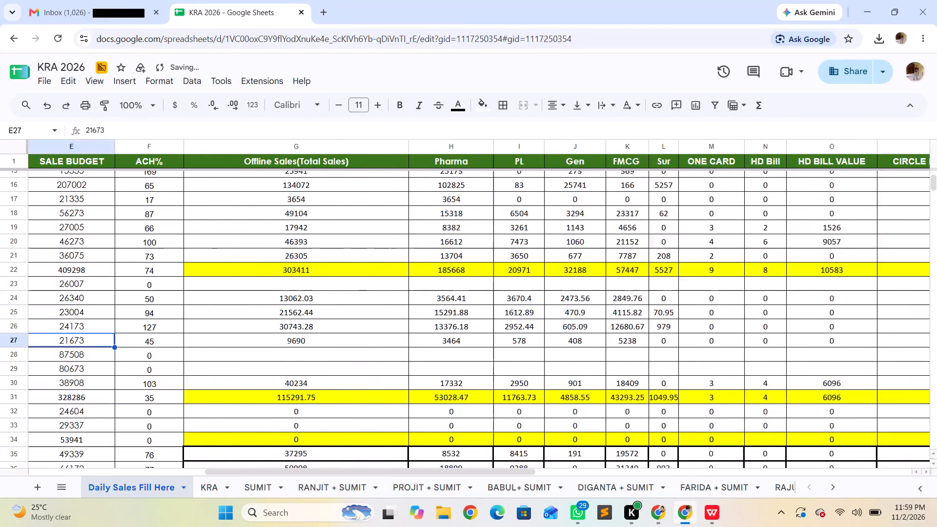
pyautogui.press('Right')
pyautogui.press('Right')
pyautogui.press('Right')
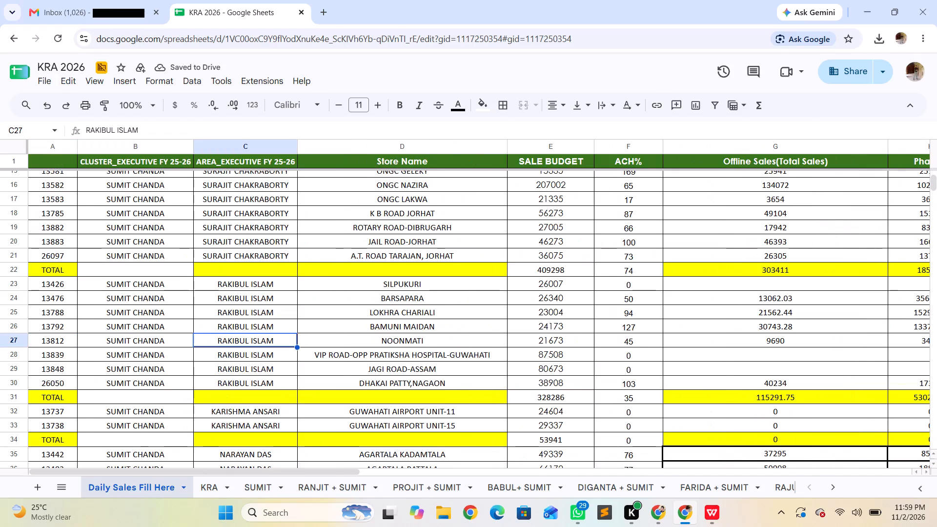
pyautogui.press('Up')
pyautogui.press('Up')
pyautogui.press('Up')
pyautogui.press('Up')
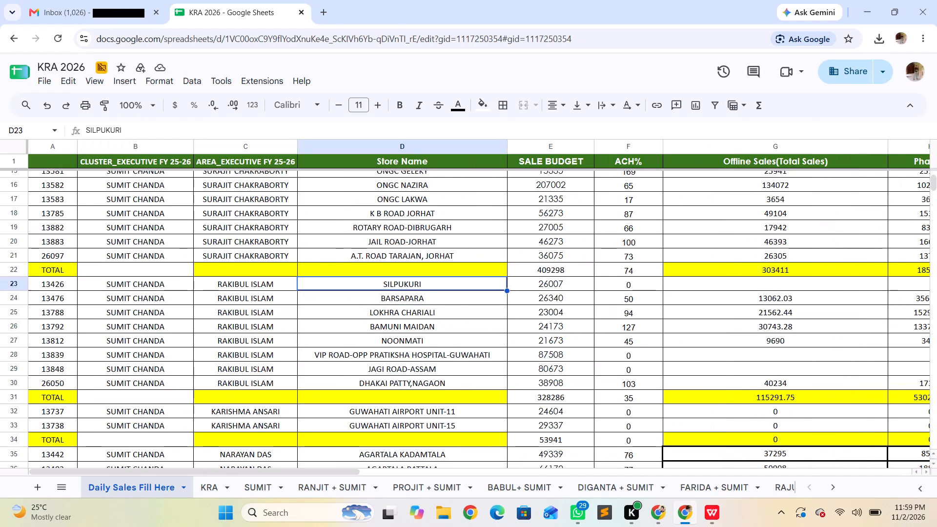
pyautogui.press('Right')
pyautogui.press('Right')
pyautogui.press('Right')
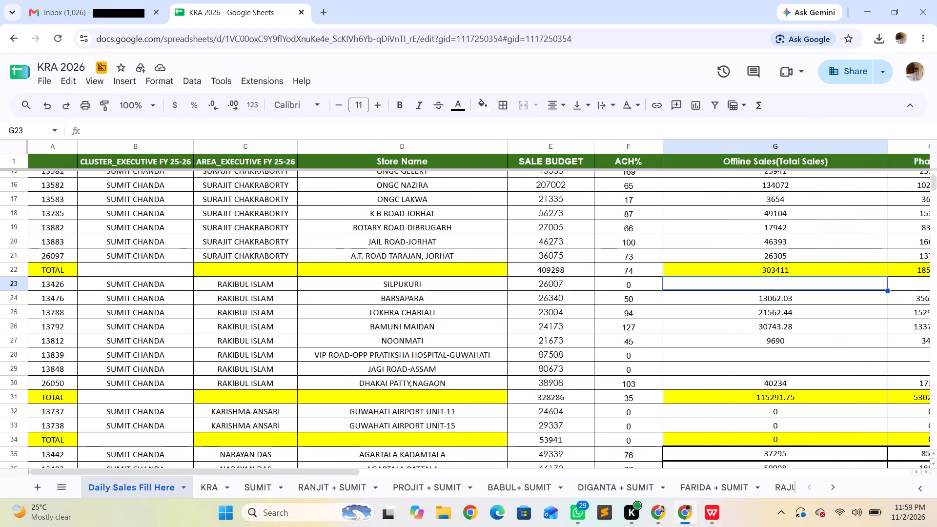
pyautogui.write('14351.41')
pyautogui.press('Right')
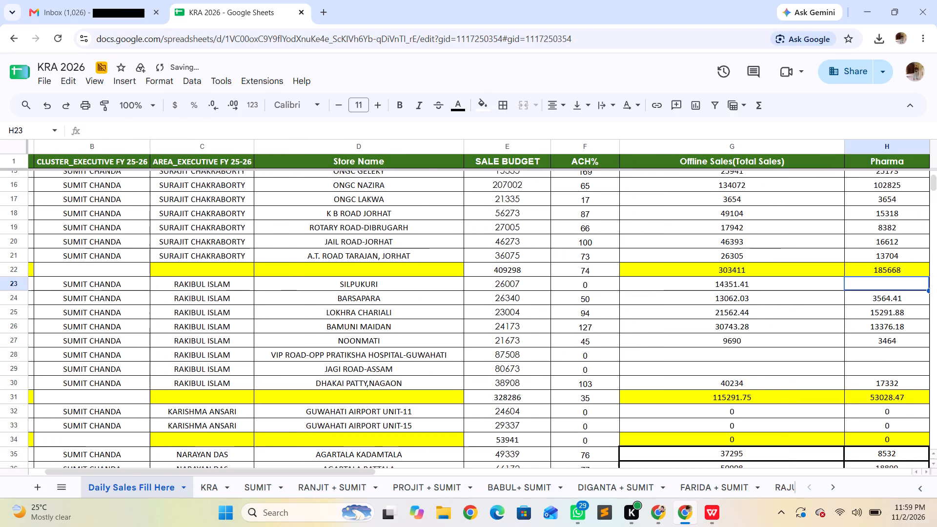
pyautogui.write('6582.75')
pyautogui.press('Right')
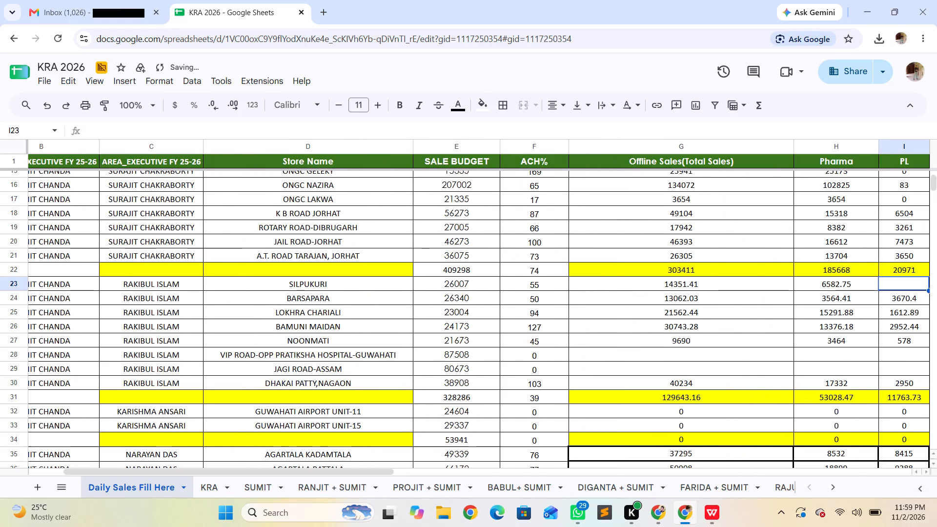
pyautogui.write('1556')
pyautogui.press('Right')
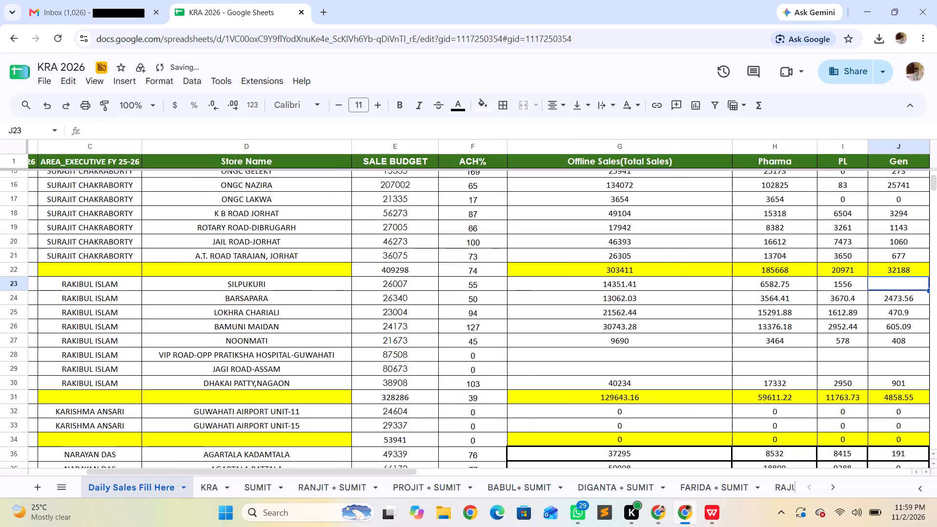
# Enter Gen 501.16, FMCG 5265.34 and Sur 261.16 for Silpukuri.
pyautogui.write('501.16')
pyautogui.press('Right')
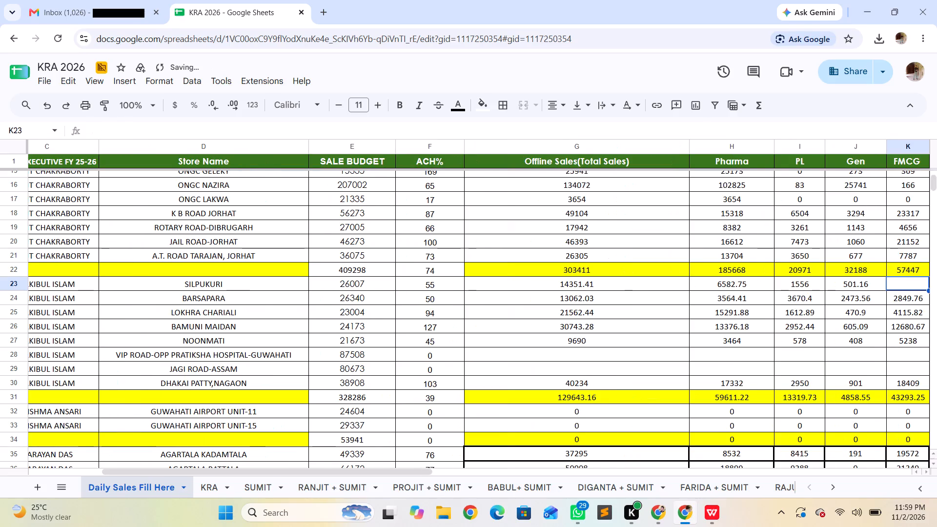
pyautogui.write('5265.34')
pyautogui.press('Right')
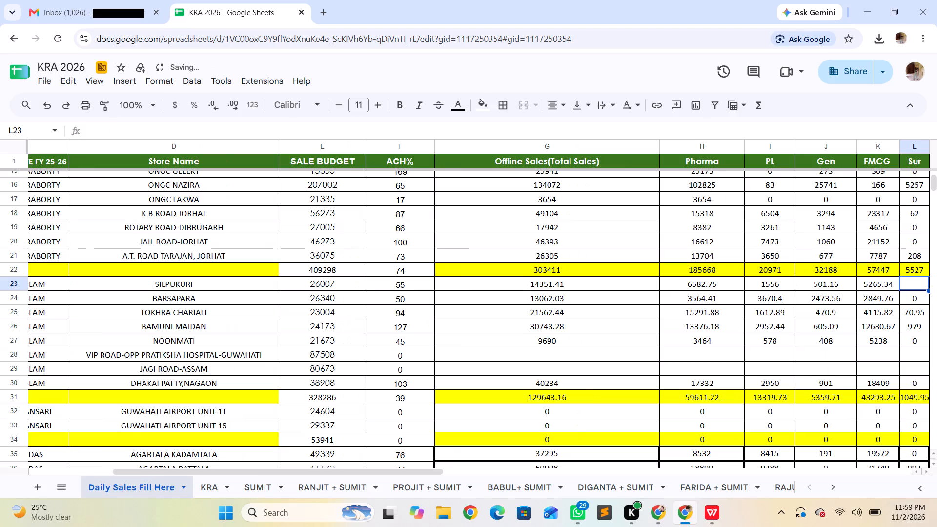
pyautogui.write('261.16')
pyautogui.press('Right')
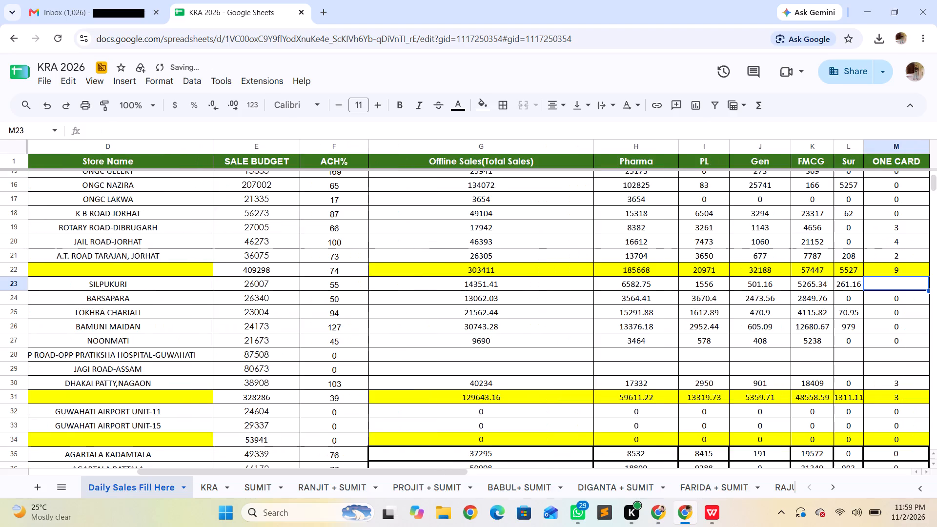
# Enter Silpukuri's One Card 0, HD Bill 1, HD Bill Value 843.23, Circle Enrollment 0, Value Deal 10 and Bill Count 41.
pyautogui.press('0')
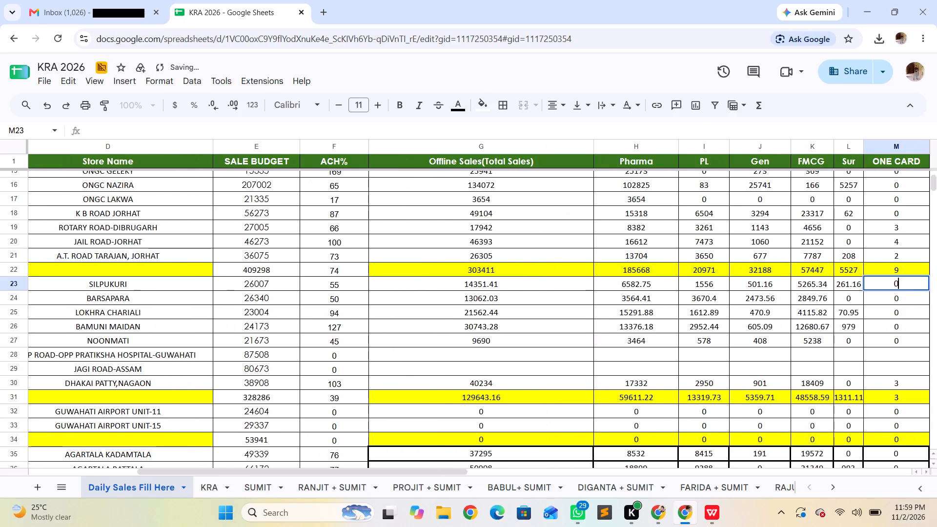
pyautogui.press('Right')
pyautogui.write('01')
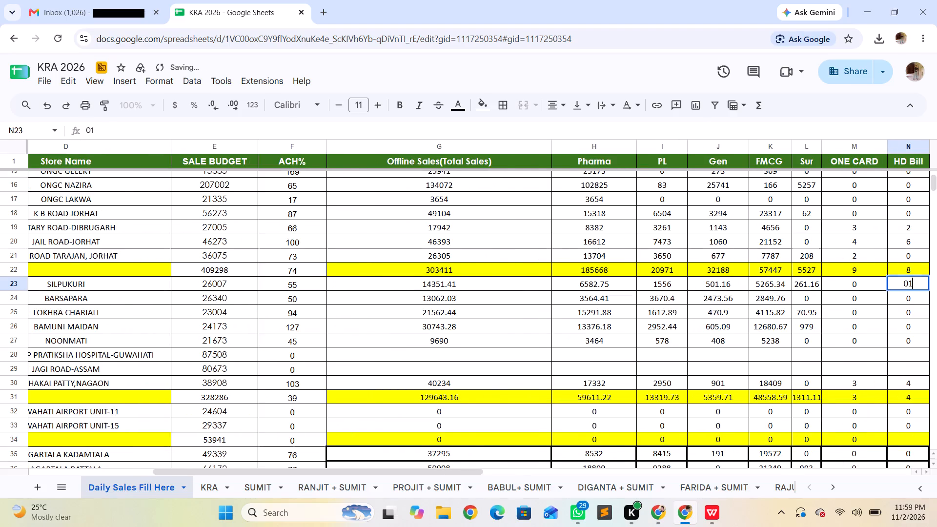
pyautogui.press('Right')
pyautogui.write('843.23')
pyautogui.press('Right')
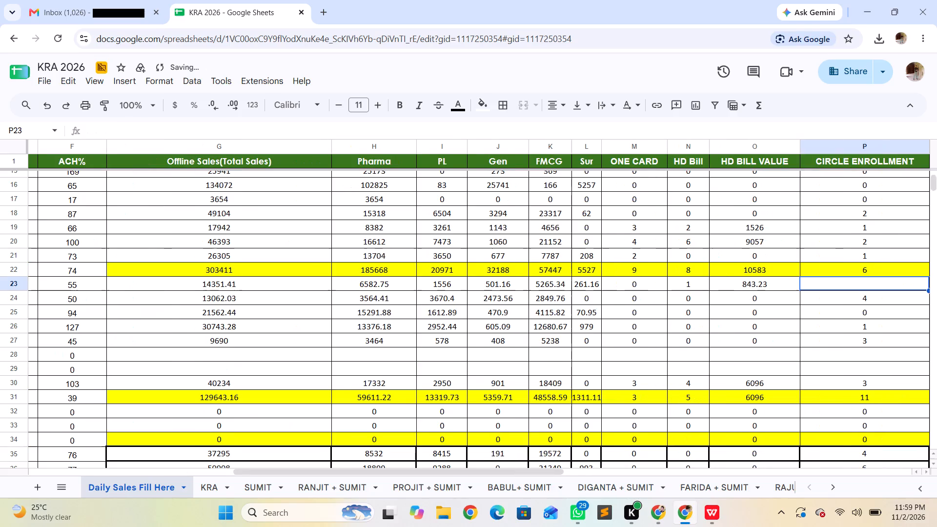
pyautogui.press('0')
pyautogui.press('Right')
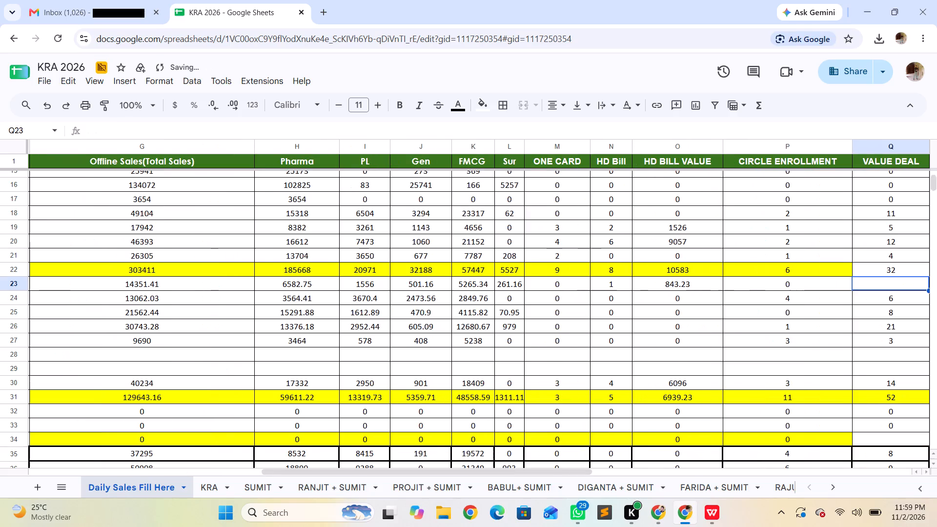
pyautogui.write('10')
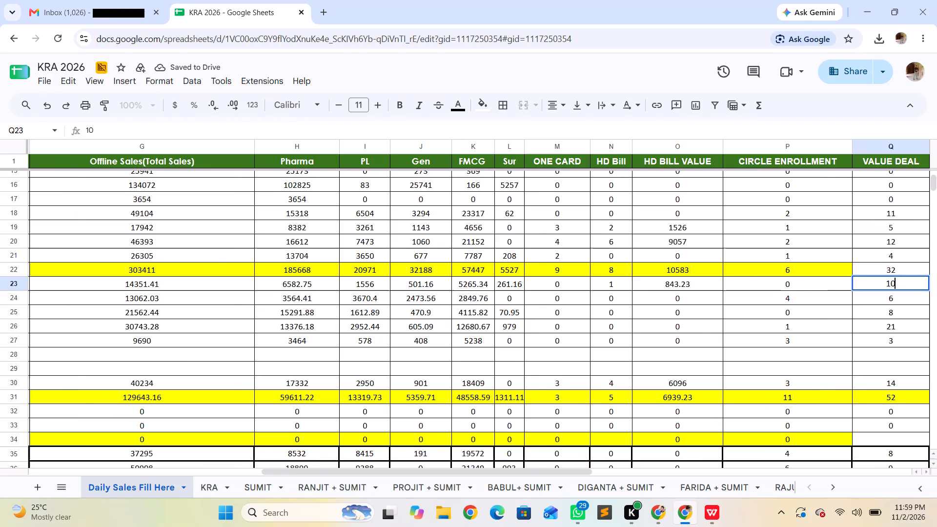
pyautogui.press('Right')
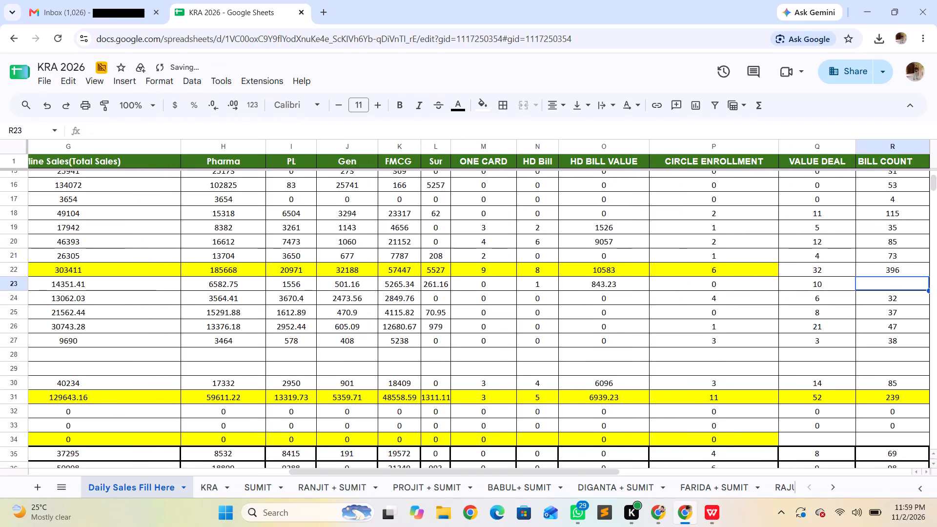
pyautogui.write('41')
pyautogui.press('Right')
# Enter Offline FMCG 4413.18 and Online FMCG 852.16 for Silpukuri.
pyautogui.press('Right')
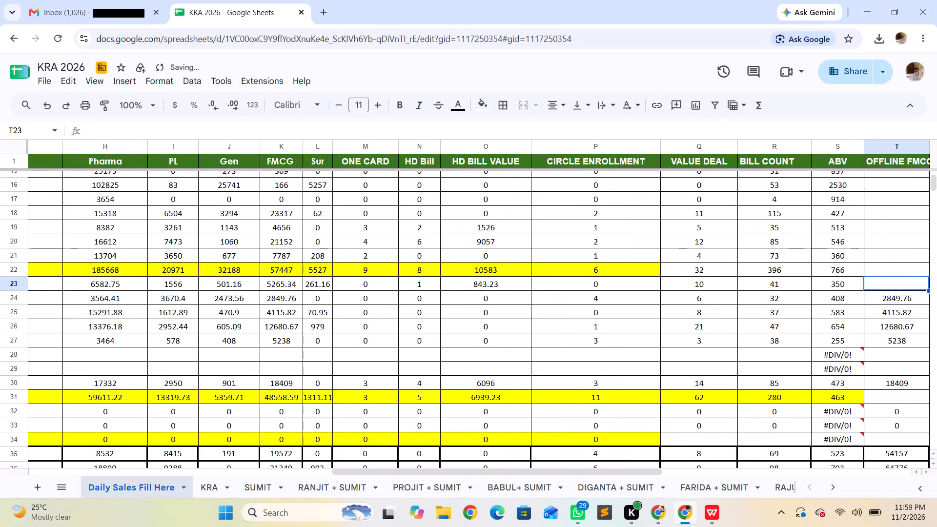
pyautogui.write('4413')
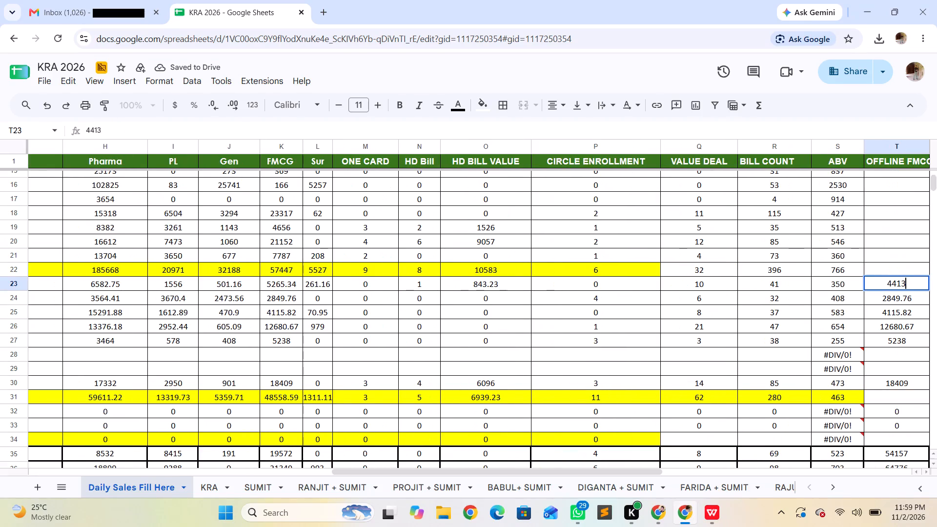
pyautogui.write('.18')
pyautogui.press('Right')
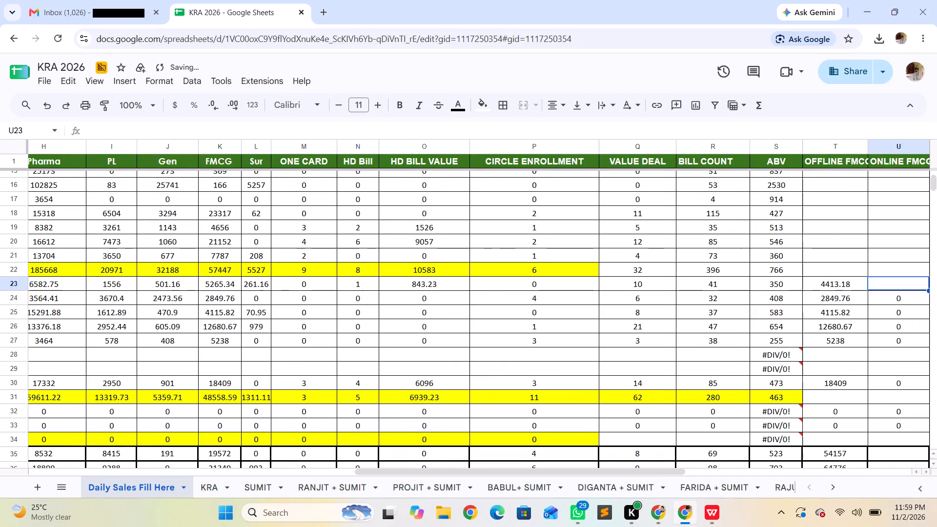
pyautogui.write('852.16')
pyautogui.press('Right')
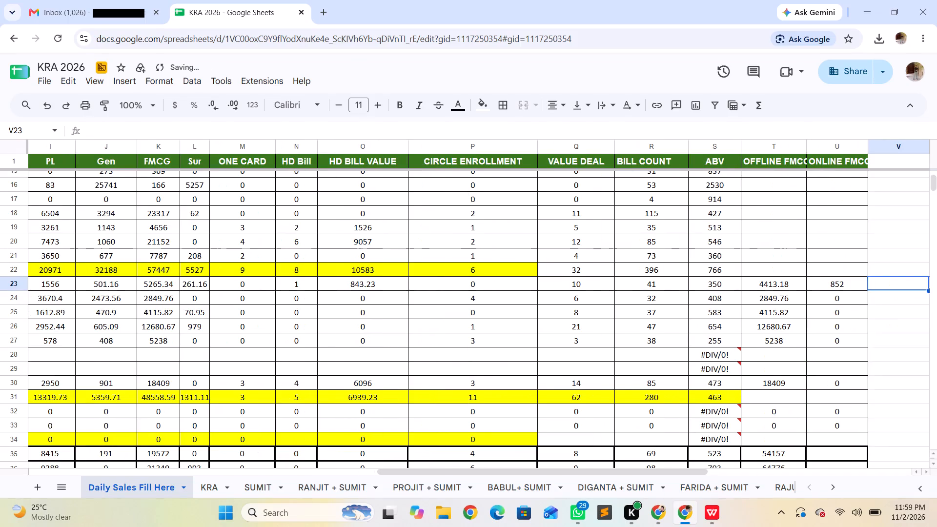
# Enter Offline Sales 132809.06, Pharma 79493.46 and PL 15017.32 in the VIP Road row.
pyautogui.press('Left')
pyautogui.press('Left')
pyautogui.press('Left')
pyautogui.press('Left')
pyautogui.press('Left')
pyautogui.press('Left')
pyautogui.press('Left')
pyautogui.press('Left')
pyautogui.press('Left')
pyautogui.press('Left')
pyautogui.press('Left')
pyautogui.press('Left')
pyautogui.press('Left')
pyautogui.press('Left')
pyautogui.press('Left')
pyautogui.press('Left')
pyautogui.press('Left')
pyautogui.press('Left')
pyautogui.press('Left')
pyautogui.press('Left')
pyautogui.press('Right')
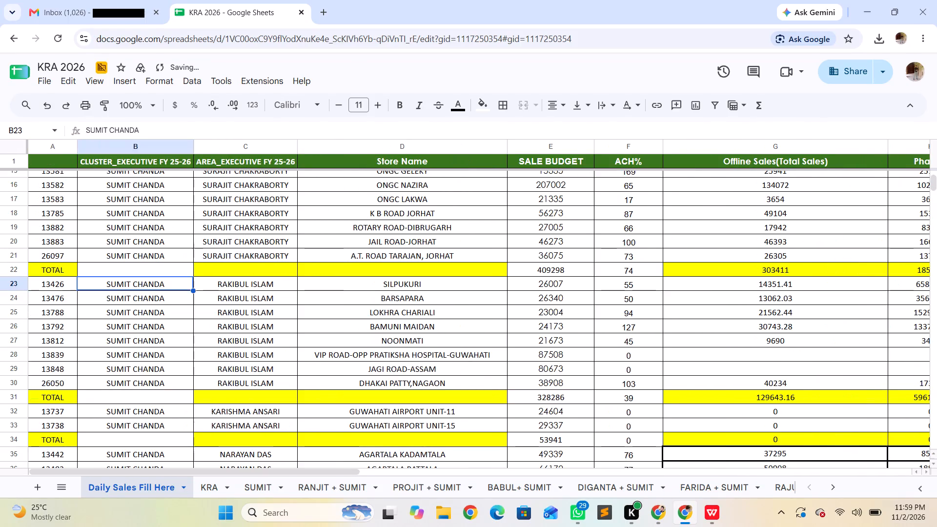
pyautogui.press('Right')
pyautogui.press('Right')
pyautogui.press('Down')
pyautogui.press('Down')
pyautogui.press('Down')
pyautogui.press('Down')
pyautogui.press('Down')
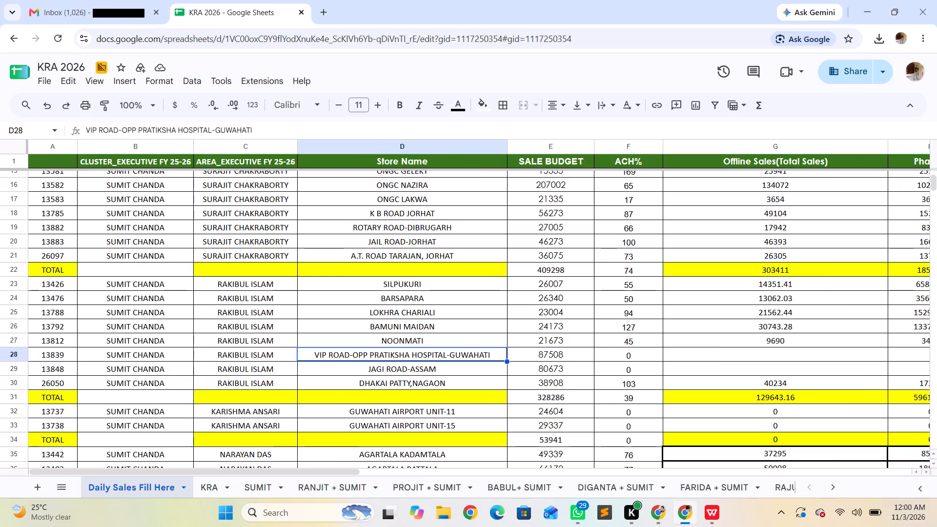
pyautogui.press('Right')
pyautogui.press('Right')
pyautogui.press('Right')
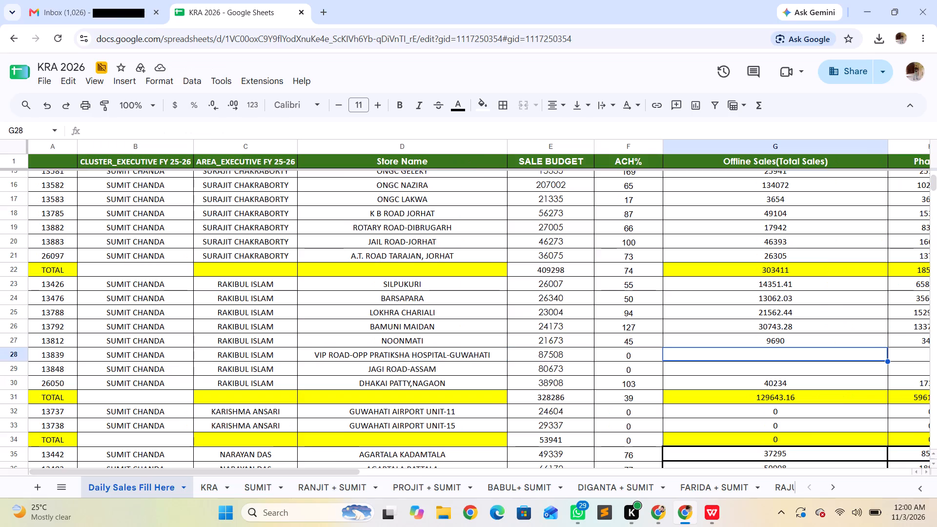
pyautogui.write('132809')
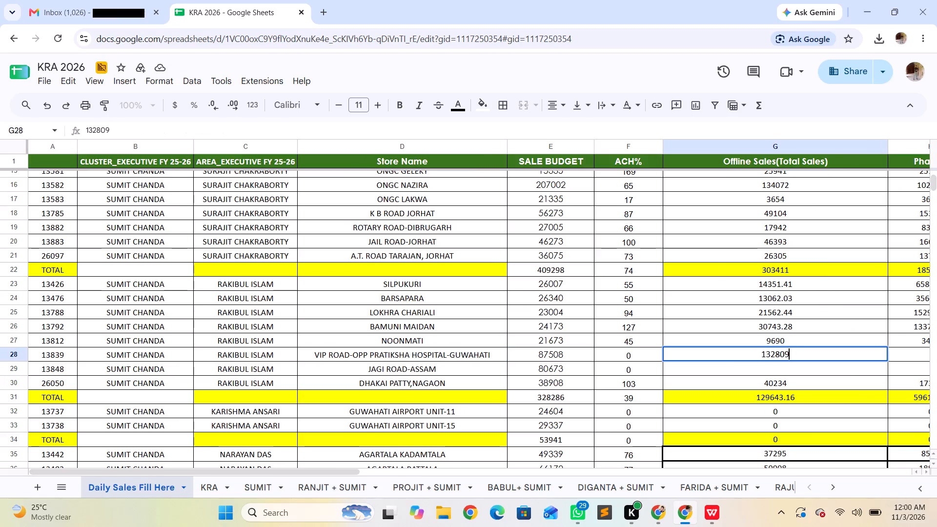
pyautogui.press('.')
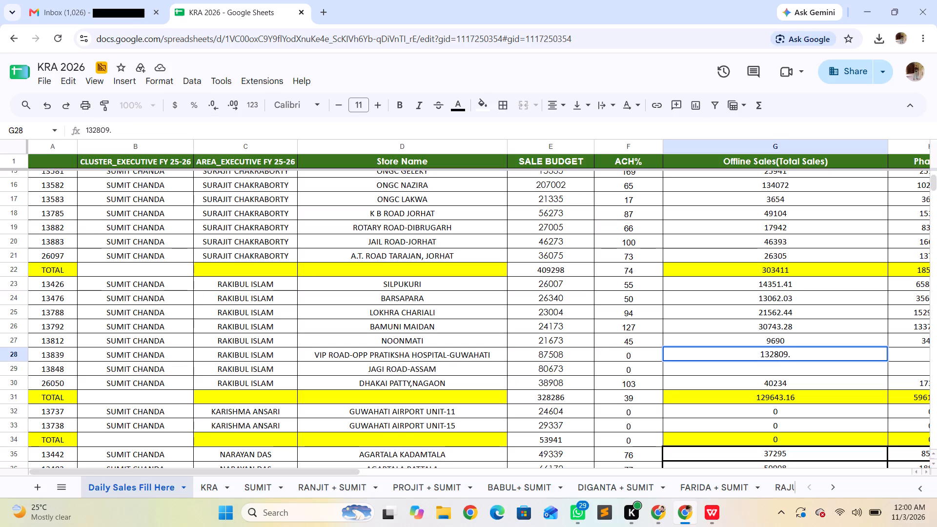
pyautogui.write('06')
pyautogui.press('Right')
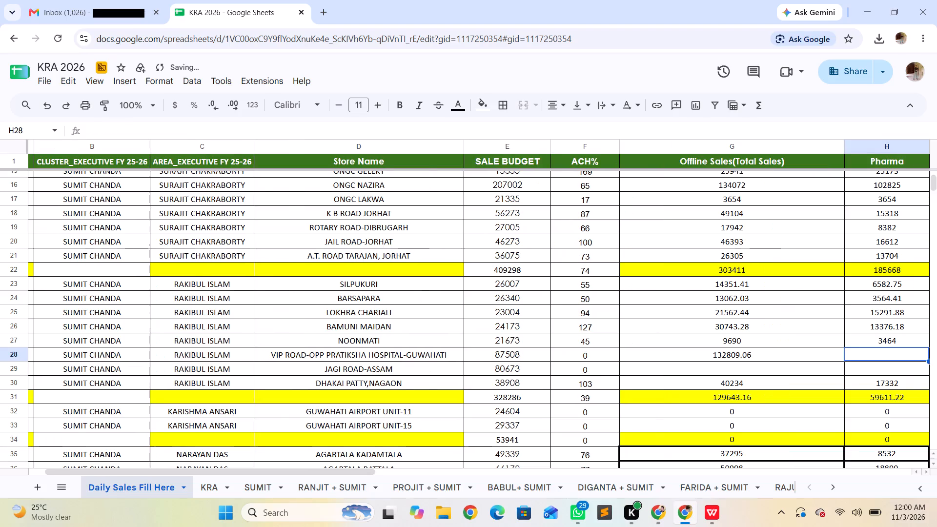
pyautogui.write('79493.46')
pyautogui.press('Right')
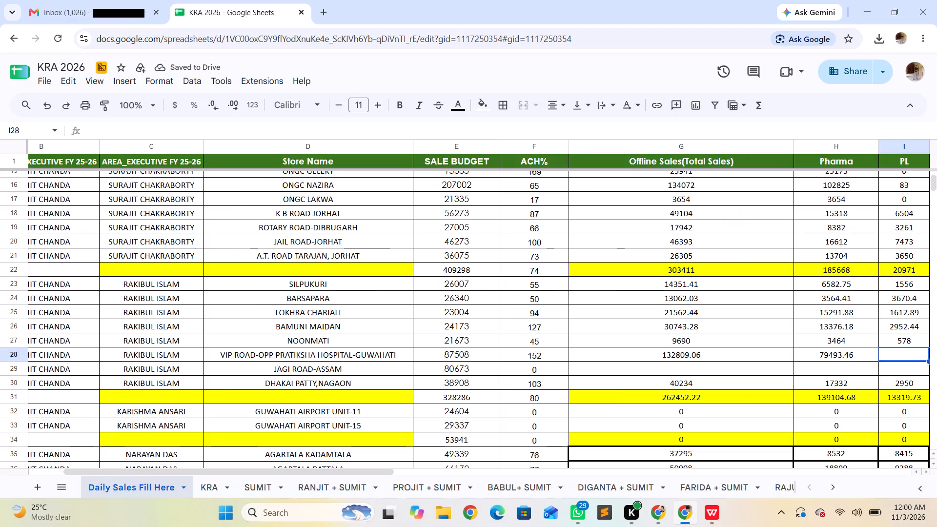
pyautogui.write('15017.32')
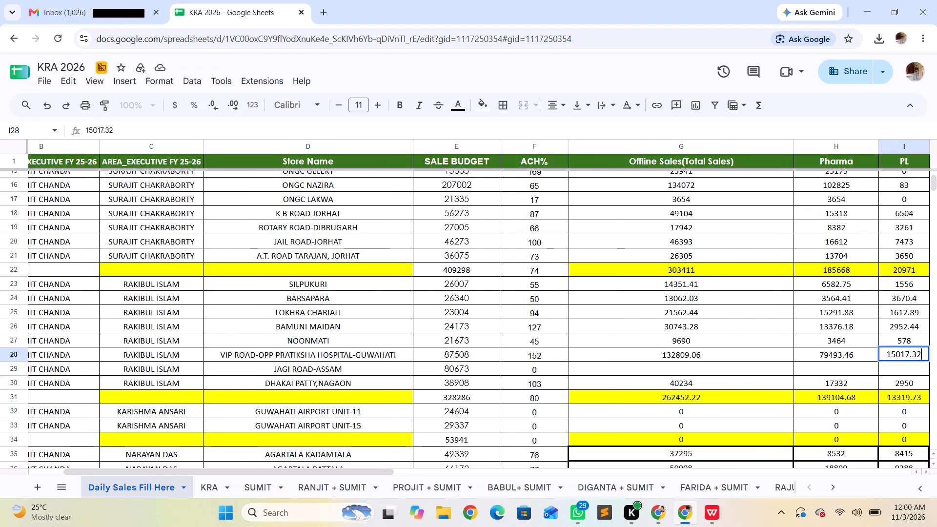
pyautogui.press('Right')
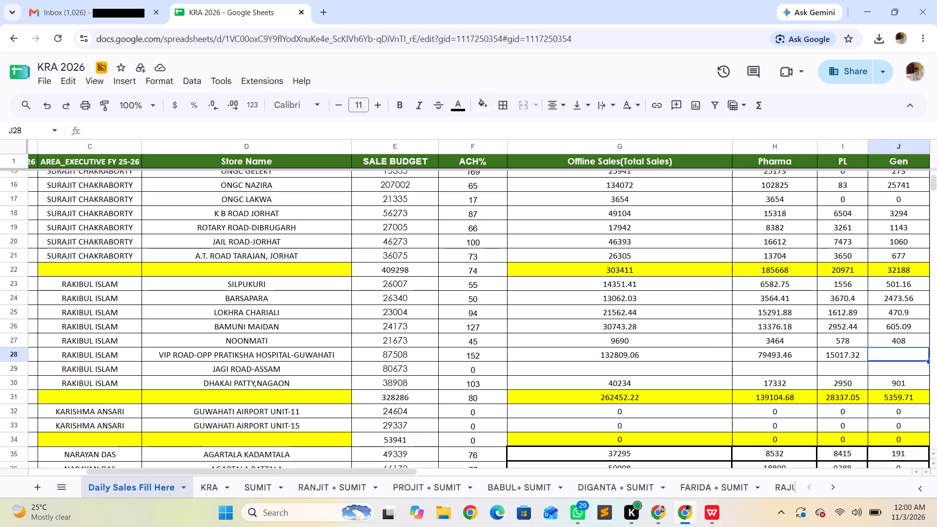
# Enter Gen 1762.83, FMCG 33859.51 and Sur 1682.49 for VIP Road.
pyautogui.write('1762.83')
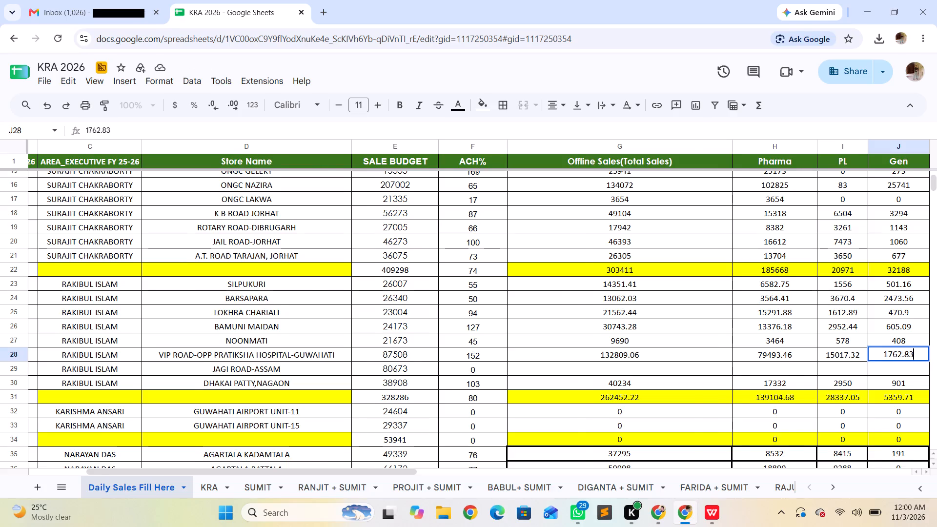
pyautogui.press('Right')
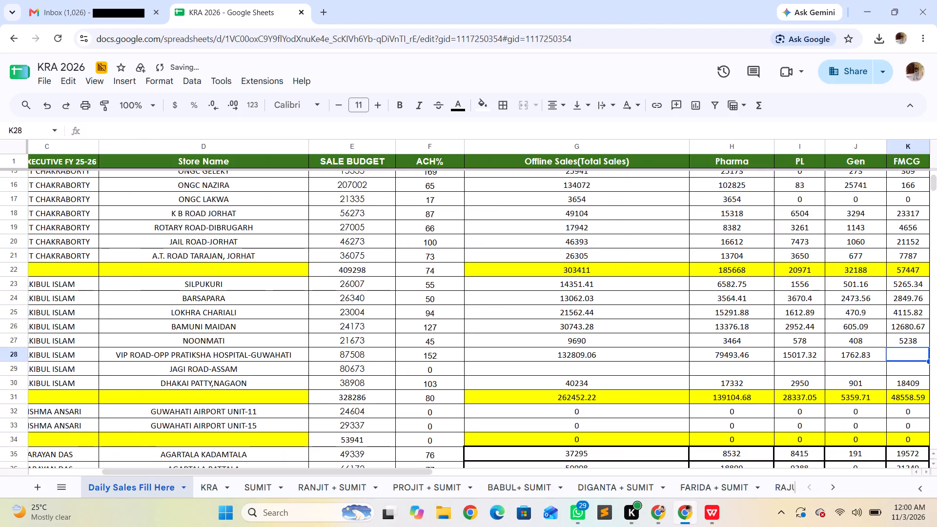
pyautogui.write('33859.51')
pyautogui.press('Right')
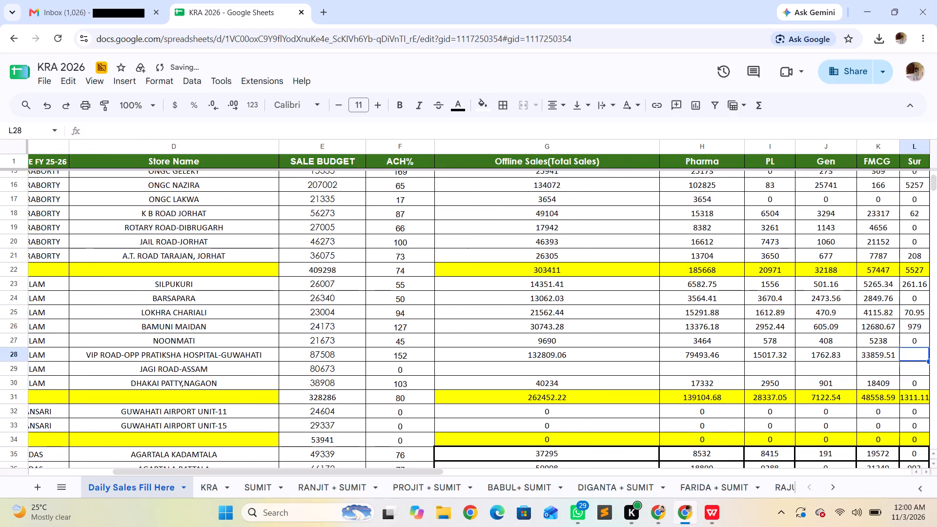
pyautogui.write('1682.49')
pyautogui.press('Right')
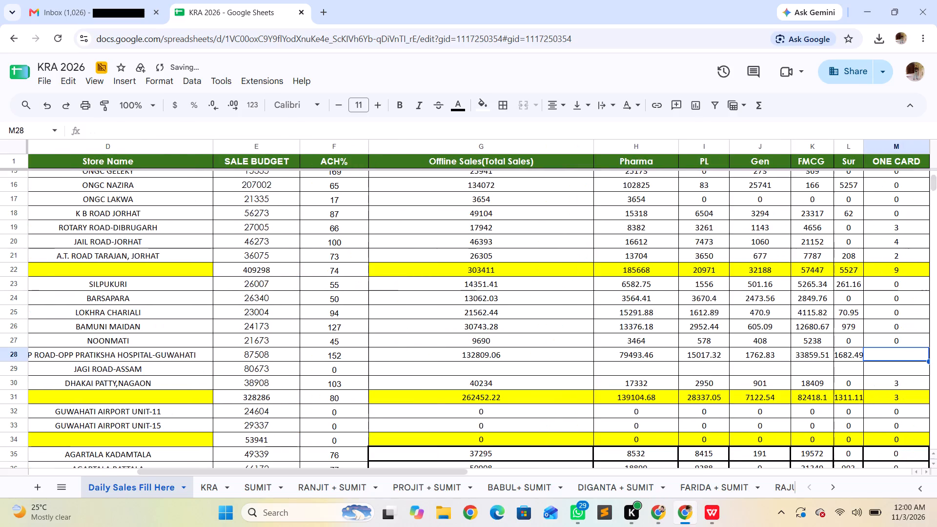
# Enter 0 for VIP Road's One Card, HD Bill and HD Bill Value.
pyautogui.press('0')
pyautogui.press('Right')
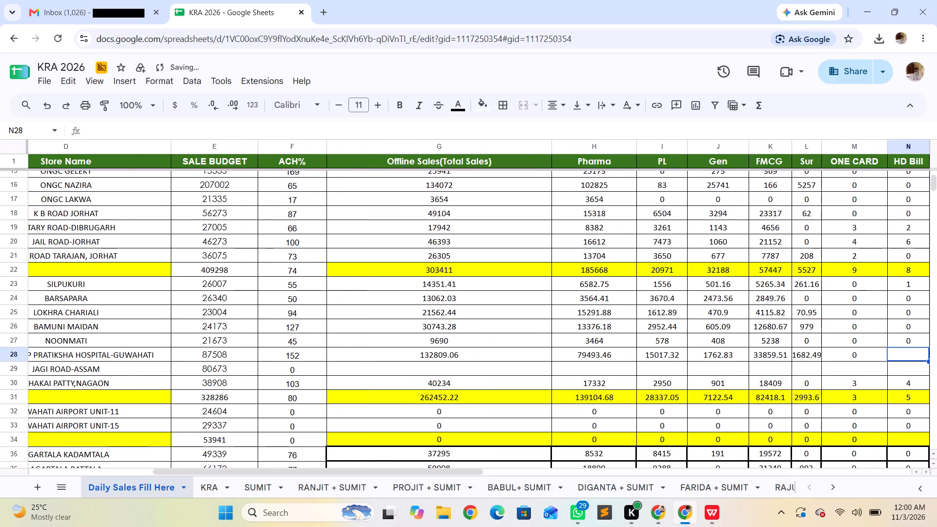
pyautogui.press('0')
pyautogui.press('Right')
pyautogui.press('0')
pyautogui.press('Right')
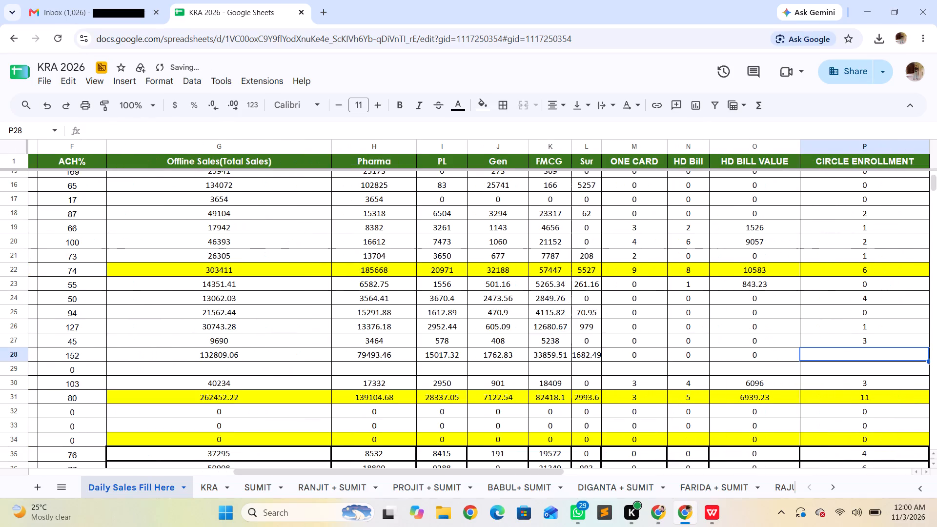
# Enter Circle Enrollment 3, Value Deal 12 and Bill Count 199 in the VIP Road row.
pyautogui.press('3')
pyautogui.press('Right')
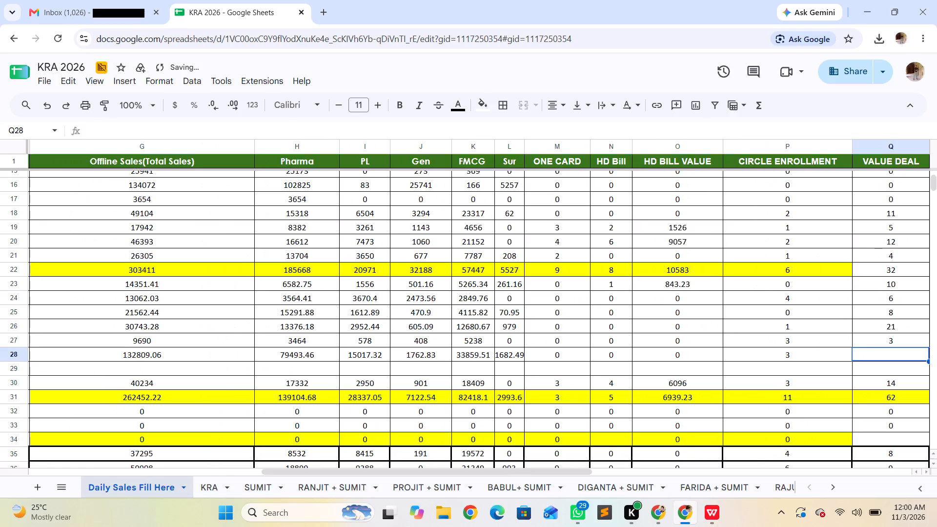
pyautogui.write('12')
pyautogui.press('Right')
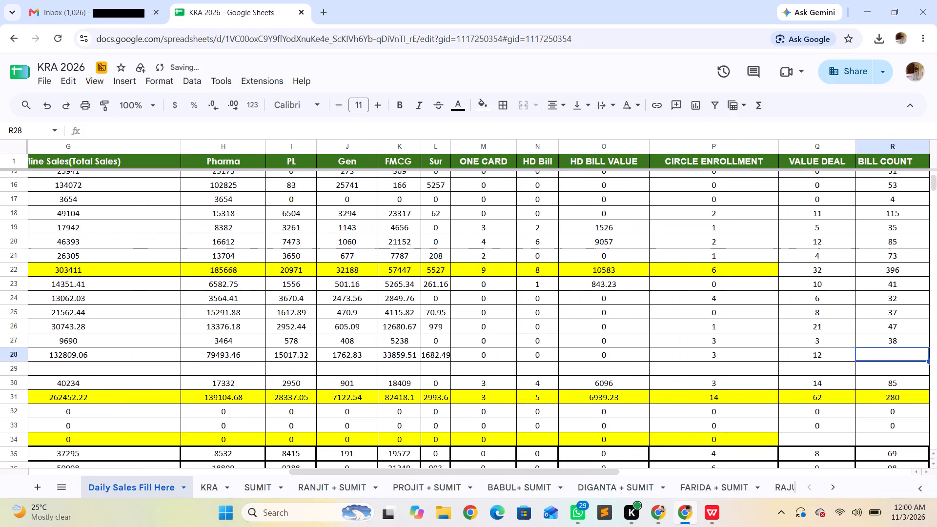
pyautogui.write('199')
pyautogui.press('Right')
# Enter Offline FMCG 33767.05 and Online FMCG 92.46 for VIP Road.
pyautogui.press('Right')
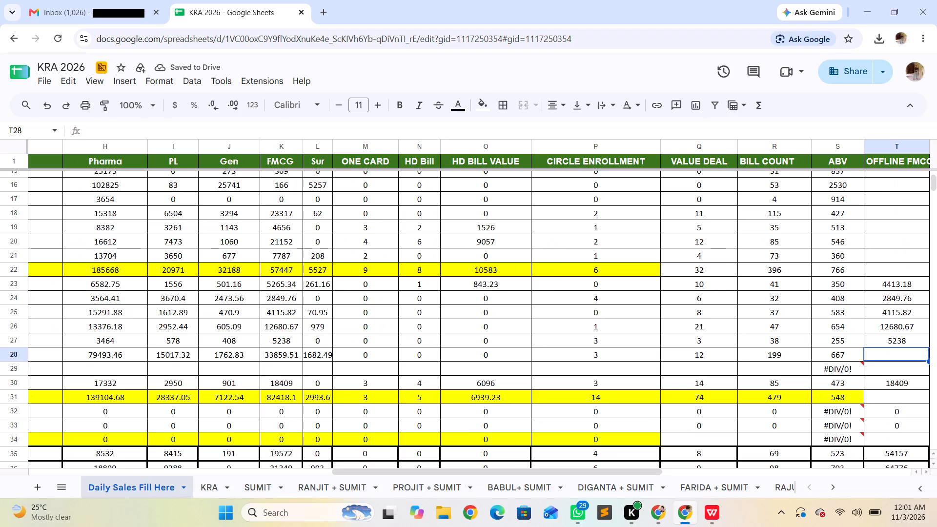
pyautogui.write('33')
pyautogui.write('767.05')
pyautogui.press('Right')
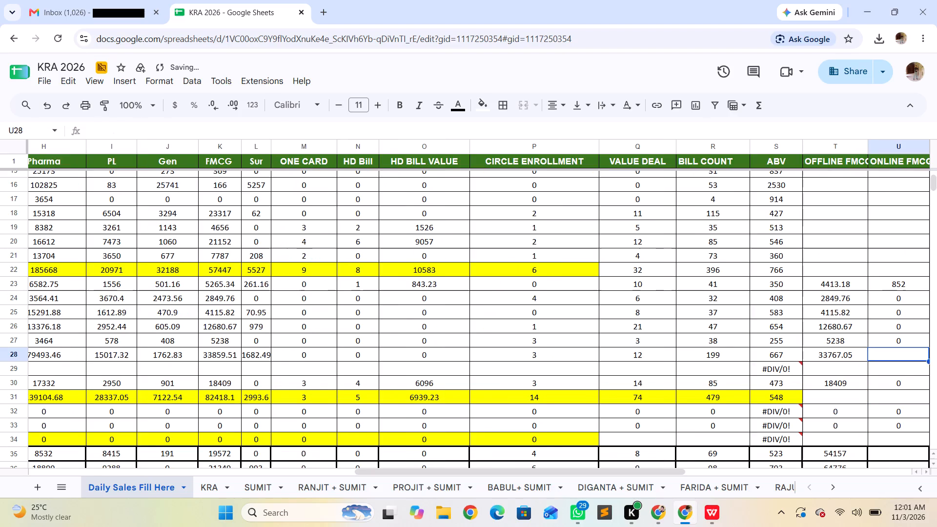
pyautogui.write('92')
pyautogui.write('.46')
pyautogui.press('Right')
# Enter Offline Sales 93312 in the Jagi Road row.
pyautogui.press('Left')
pyautogui.press('Left')
pyautogui.press('Left')
pyautogui.press('Left')
pyautogui.press('Left')
pyautogui.press('Left')
pyautogui.press('Left')
pyautogui.press('Left')
pyautogui.press('Left')
pyautogui.press('Left')
pyautogui.press('Left')
pyautogui.press('Left')
pyautogui.press('Left')
pyautogui.press('Left')
pyautogui.press('Left')
pyautogui.press('Left')
pyautogui.press('Left')
pyautogui.press('Left')
pyautogui.press('Left')
pyautogui.press('Left')
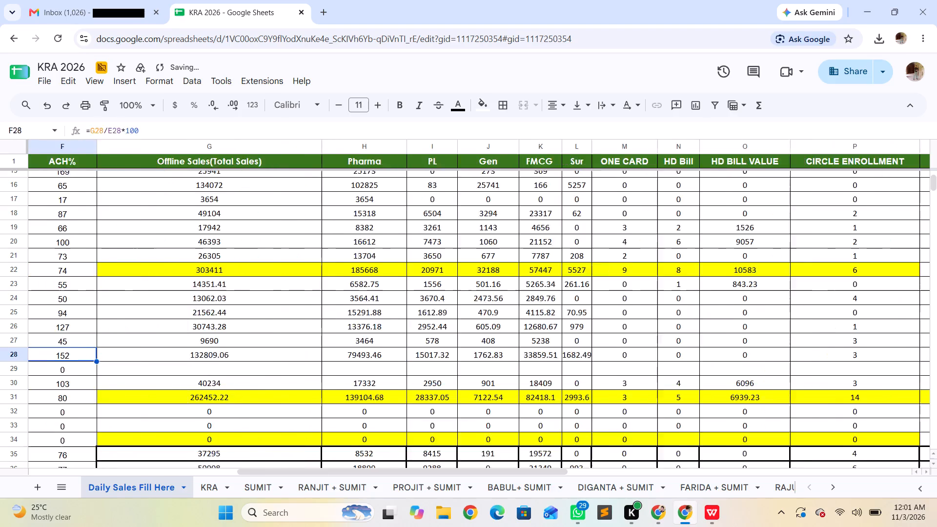
pyautogui.press('Right')
pyautogui.press('Right')
pyautogui.press('Right')
pyautogui.press('Down')
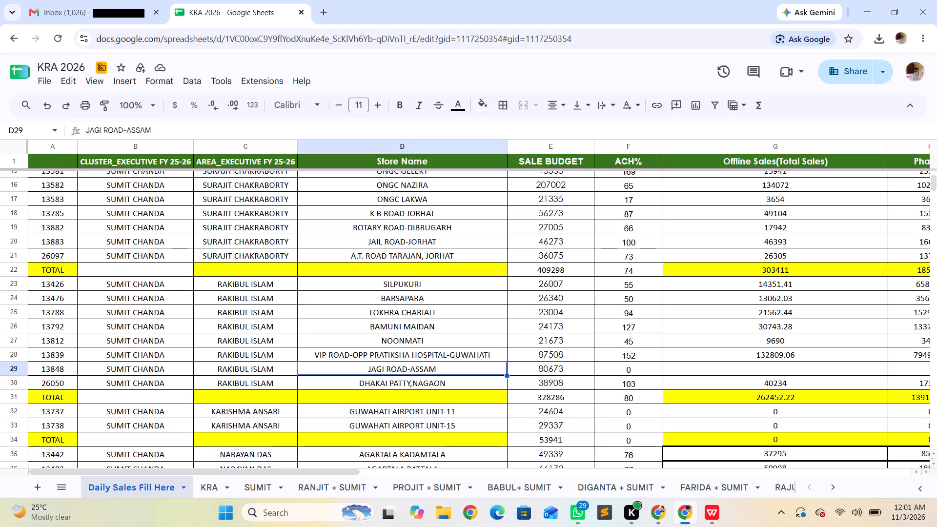
pyautogui.press('Right')
pyautogui.press('Right')
pyautogui.press('Right')
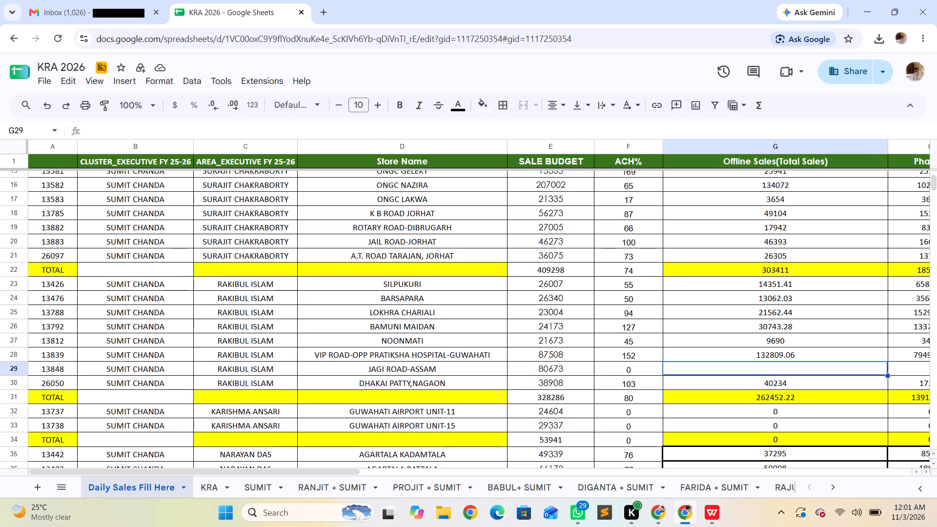
pyautogui.write('93312')
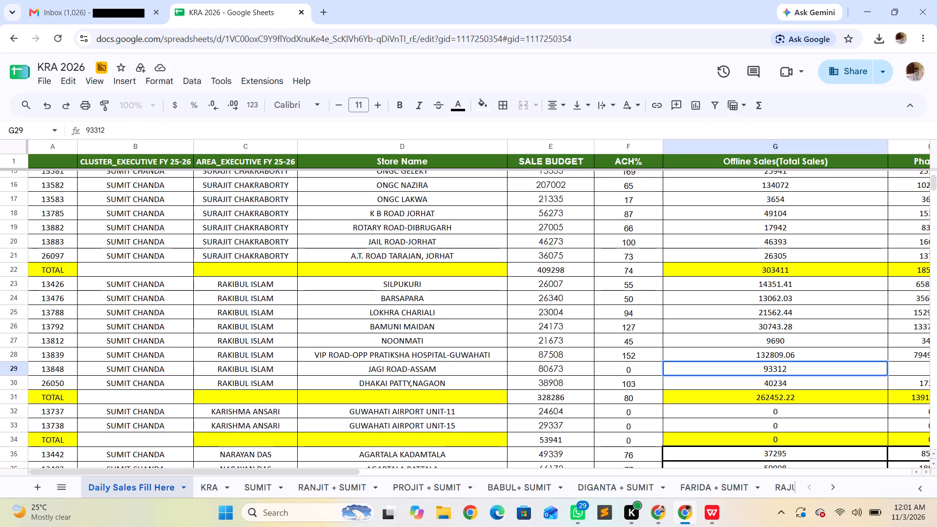
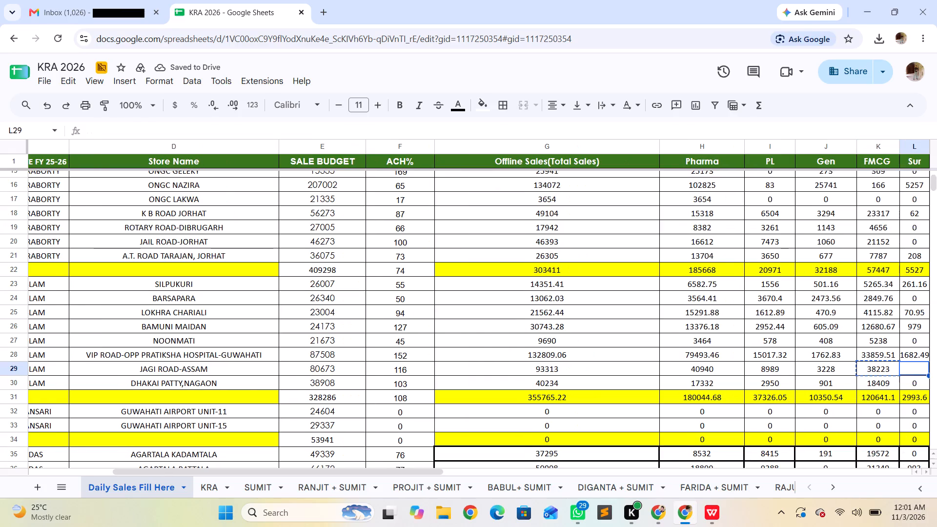
# Enter Sur 768, One Card 3, HD Bill 0 and HD Bill Value 0 in the Jagi Road row.
pyautogui.write('768')
pyautogui.press('Right')
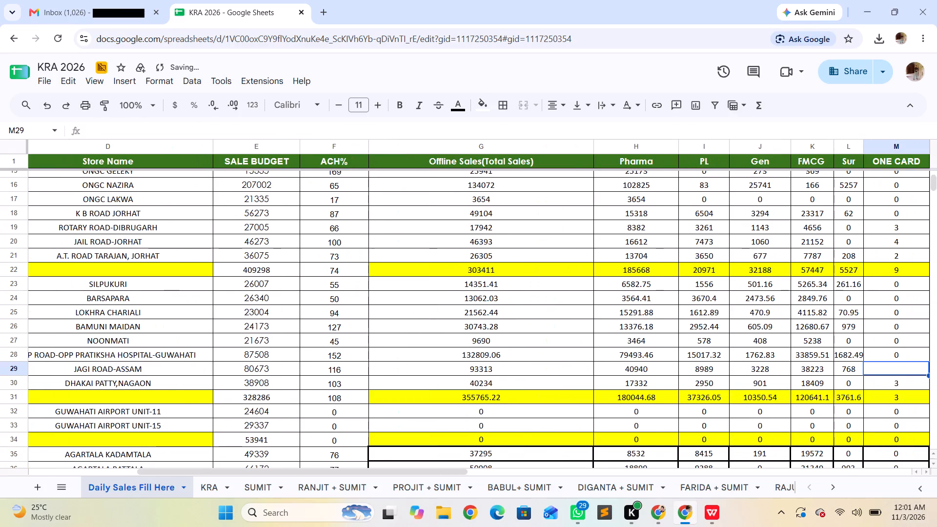
pyautogui.press('3')
pyautogui.press('Right')
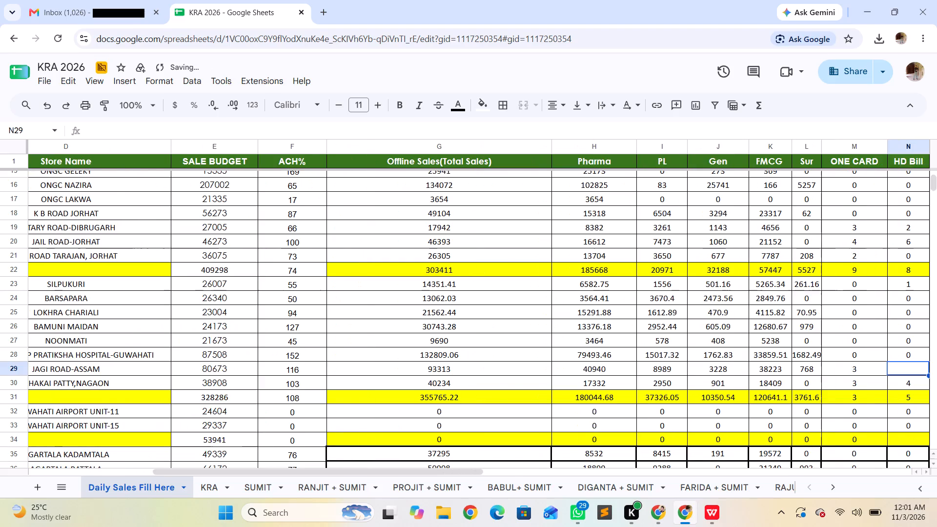
pyautogui.press('0')
pyautogui.press('Right')
pyautogui.press('0')
pyautogui.press('Right')
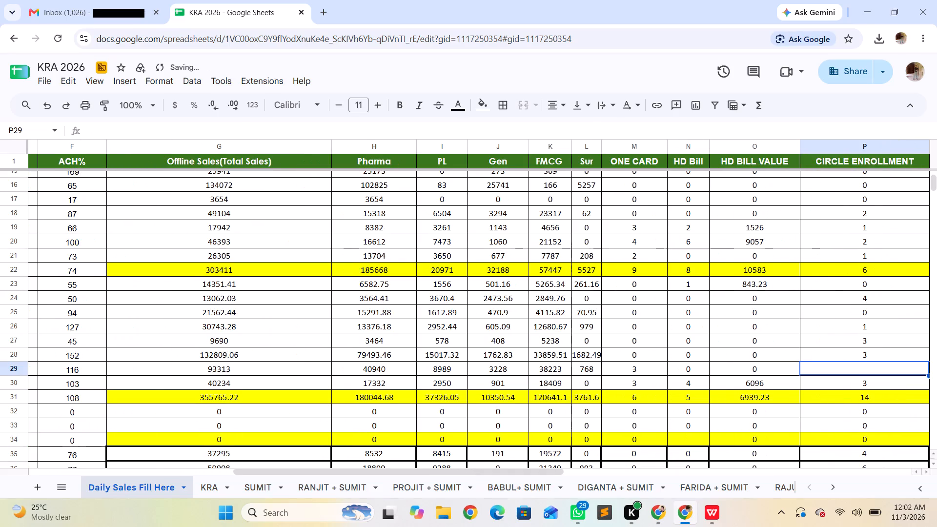
# Enter Circle Enrollment 6, Value Deal 12 and Bill Count 212 for Jagi Road.
pyautogui.press('6')
pyautogui.press('Right')
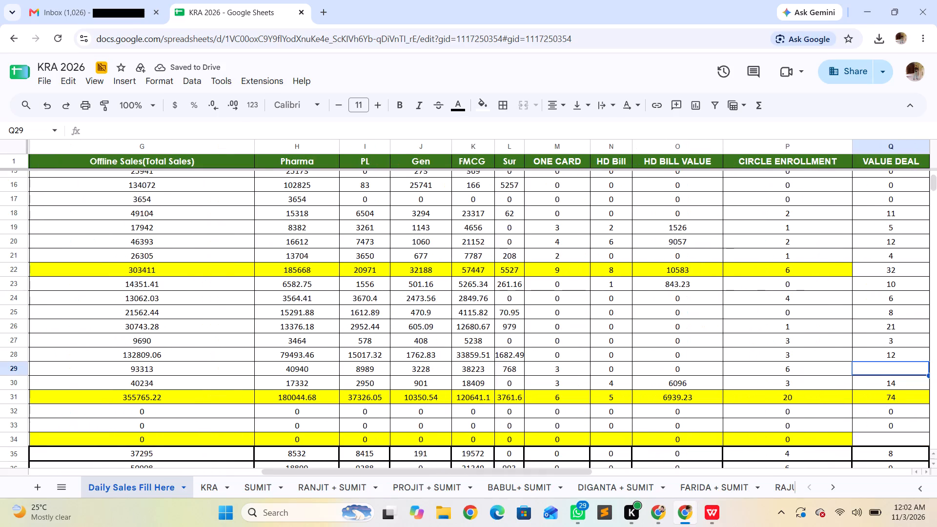
pyautogui.write('12')
pyautogui.press('Right')
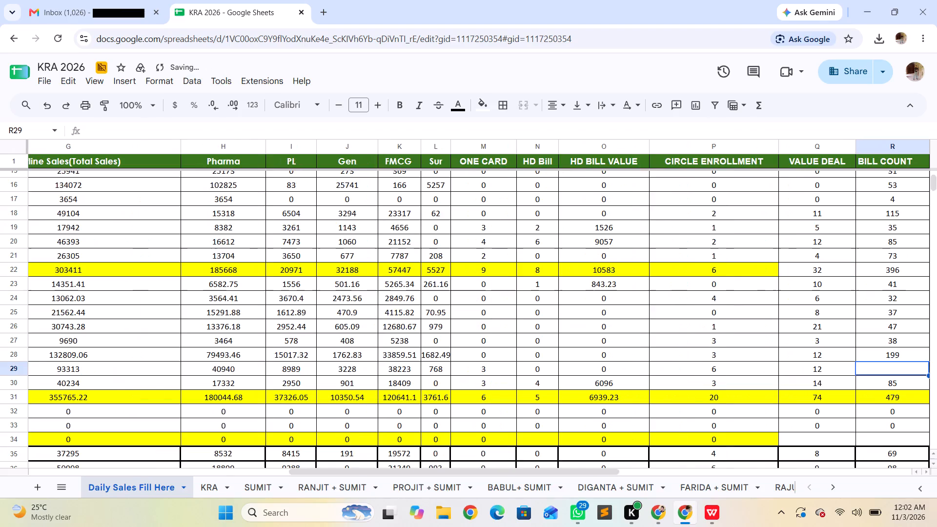
pyautogui.write('212')
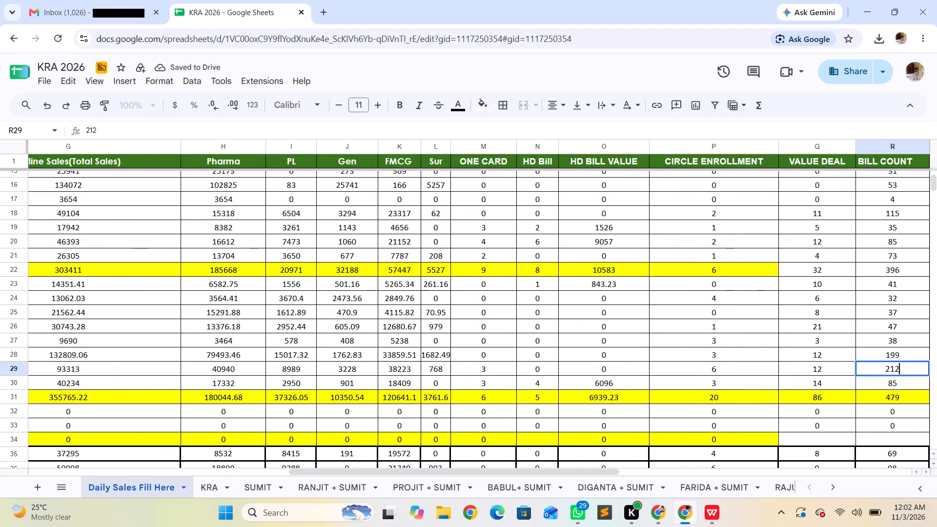
pyautogui.press('Right')
pyautogui.press('Right')
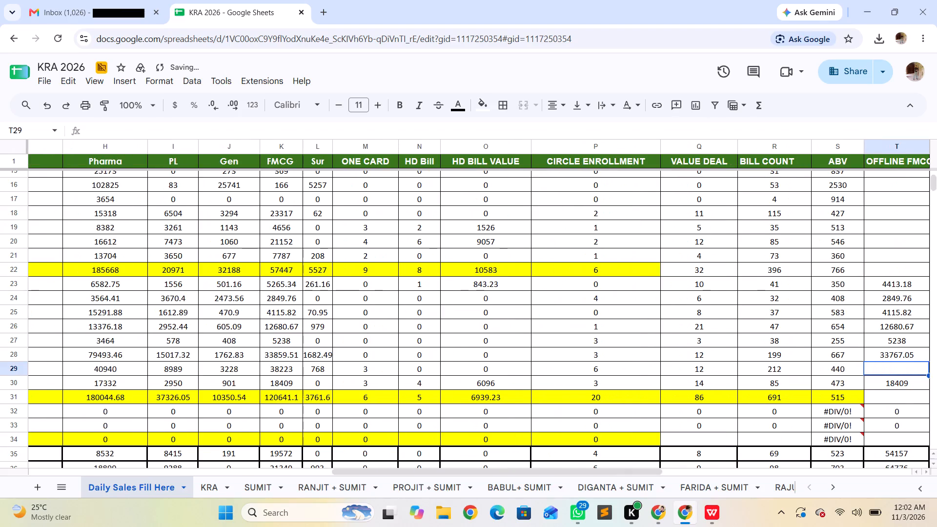
# Paste Jagi Road's copied FMCG value into its Offline FMCG cell and enter 0 for Online FMCG.
pyautogui.hotkey('ctrl', 'v')
pyautogui.press('Right')
pyautogui.press('0')
pyautogui.press('Right')
# In the Initiative Reports of the Silpukuri–Dhakai Patty area executive, set Sale Qty to 86 for Value Deal and 1 for BGM.
pyautogui.press('Left')
pyautogui.press('Left')
pyautogui.press('Left')
pyautogui.press('Left')
pyautogui.press('Left')
pyautogui.press('Left')
pyautogui.press('Left')
pyautogui.press('Left')
pyautogui.press('Left')
pyautogui.press('Left')
pyautogui.press('Left')
pyautogui.press('Left')
pyautogui.press('Left')
pyautogui.press('Left')
pyautogui.press('Left')
pyautogui.press('Left')
pyautogui.press('Left')
pyautogui.press('Left')
pyautogui.press('Left')
pyautogui.press('Left')
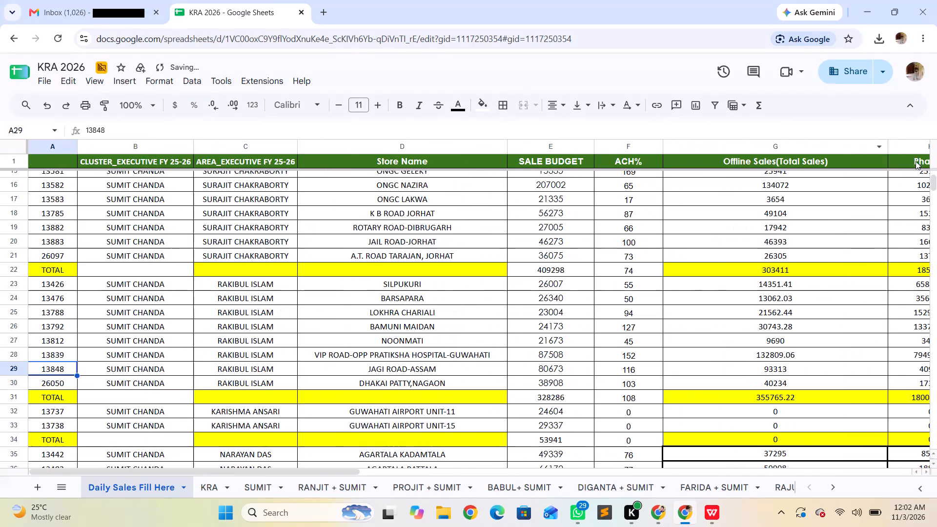
pyautogui.scroll(-8, 657, 328)
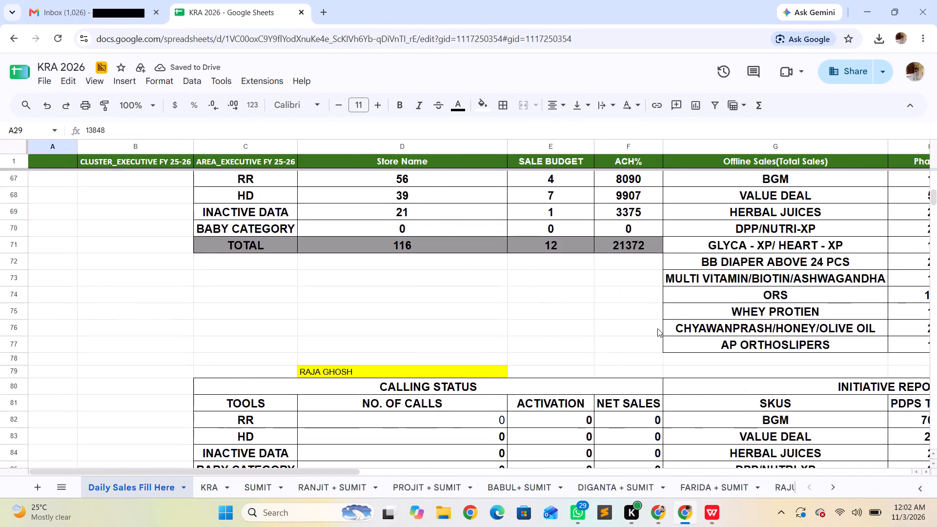
pyautogui.scroll(-10, 657, 328)
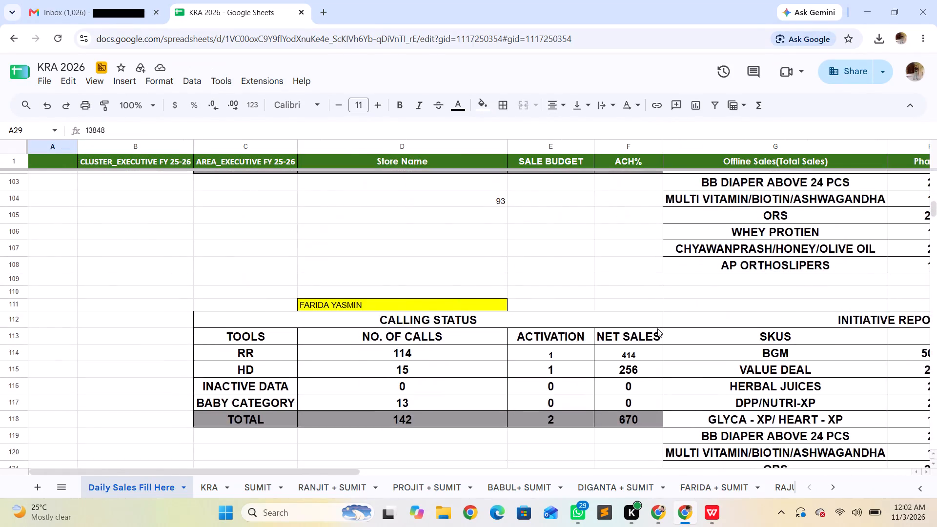
pyautogui.scroll(-6, 657, 328)
pyautogui.hscroll(-4, 657, 328)
pyautogui.click(846, 271)
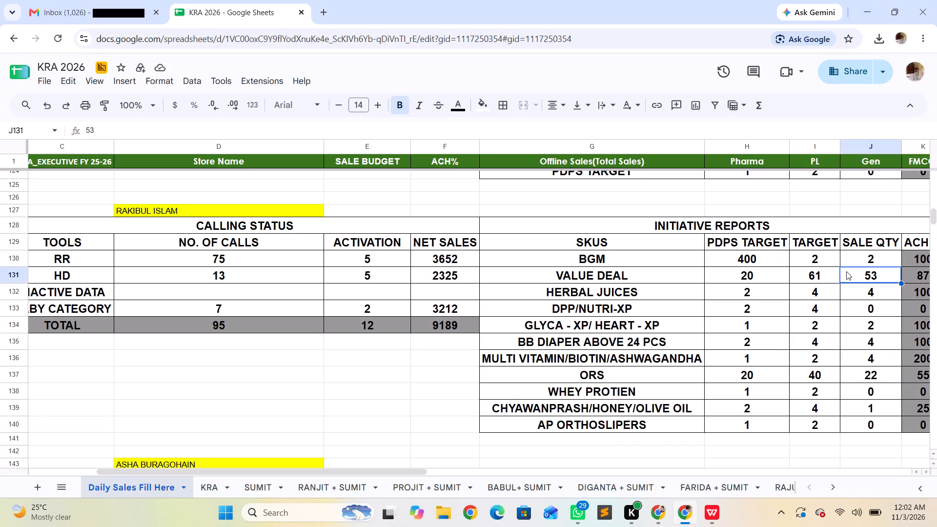
pyautogui.write('86')
pyautogui.press('Up')
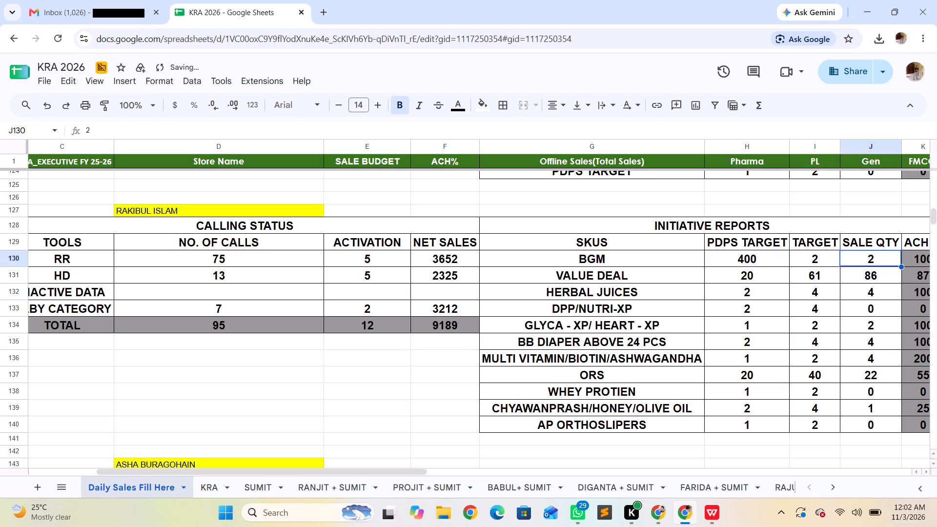
pyautogui.press('1')
pyautogui.press('Down')
pyautogui.press('Down')
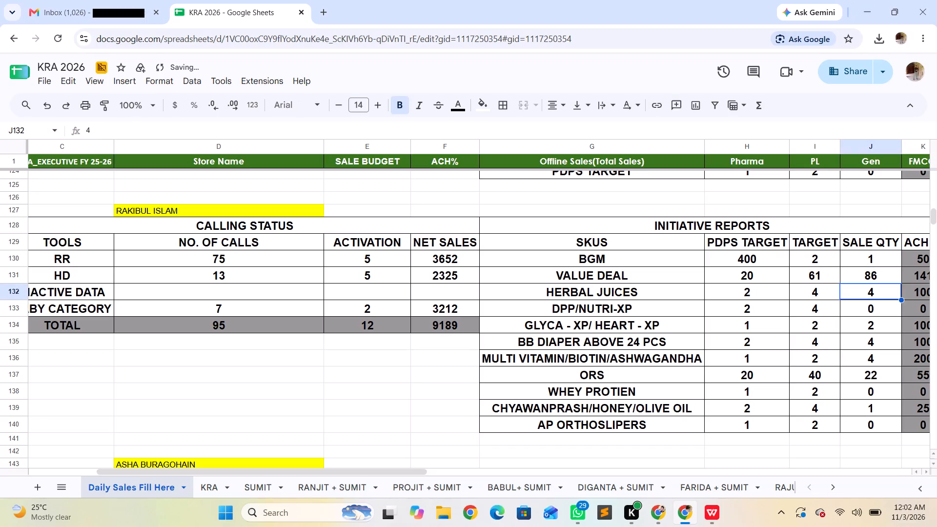
# Set Sale Qty to 5 for Herbal Juices, 2 for DPP/Nutri-XP, 3 for Glyca-XP/Heart-XP and 5 for BB Diaper Above 24 Pcs.
pyautogui.press('5')
pyautogui.press('Down')
pyautogui.press('2')
pyautogui.press('Down')
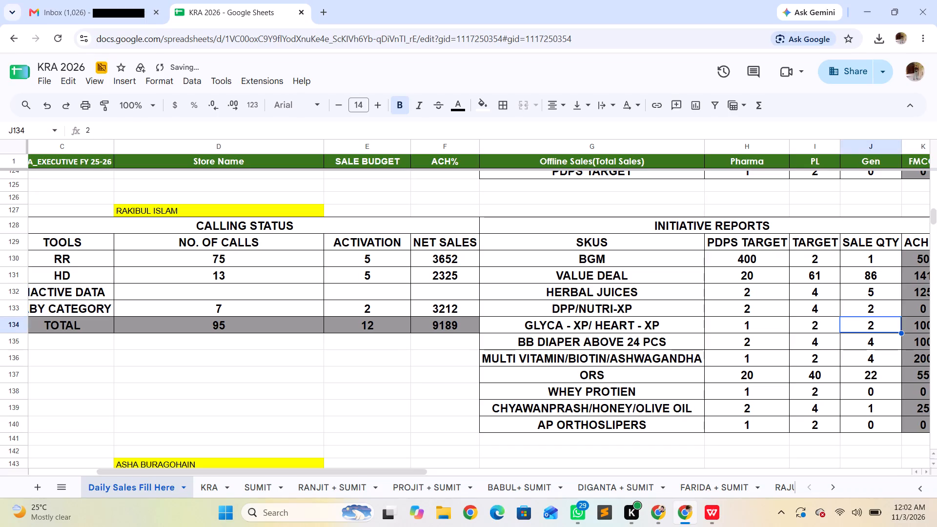
pyautogui.press('3')
pyautogui.press('Down')
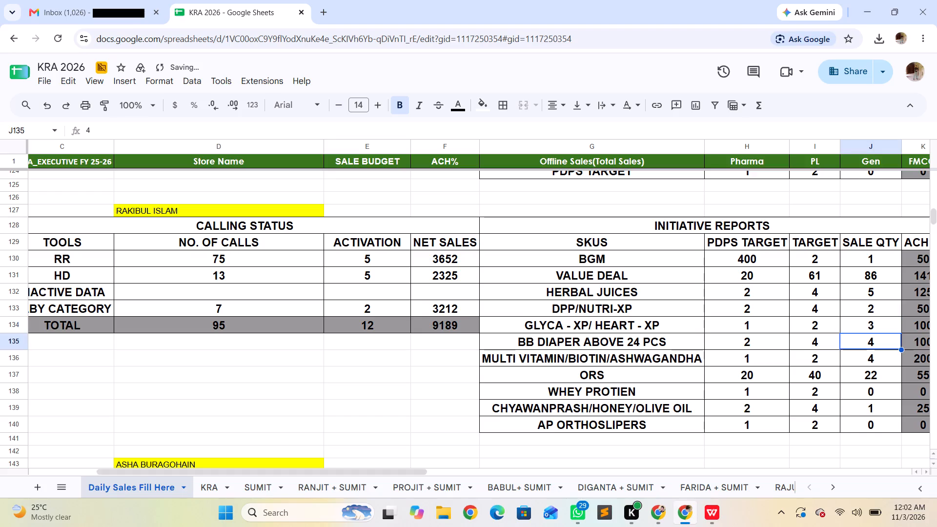
pyautogui.press('5')
pyautogui.press('Down')
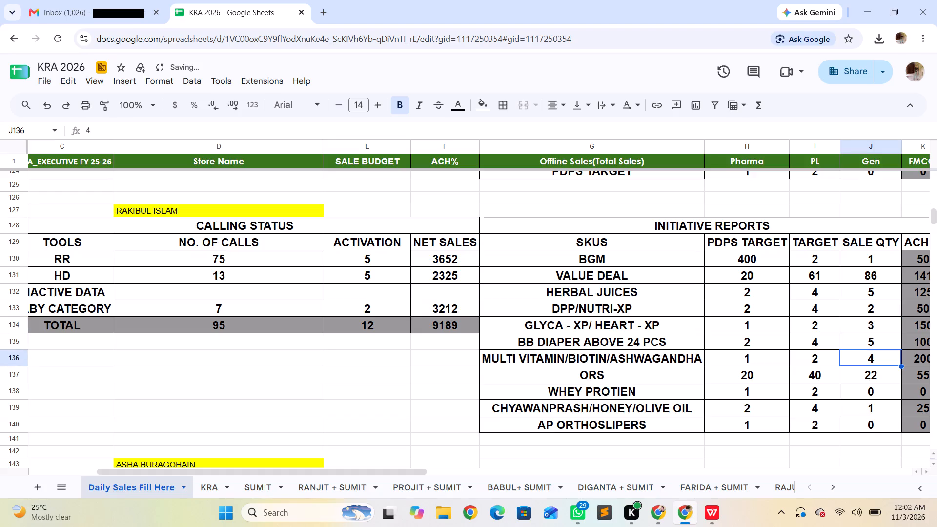
# Set Sale Qty to 2 for Multi Vitamin/Biotin/Ashwagandha, 15 for ORS and 0 for Whey Protien.
pyautogui.press('2')
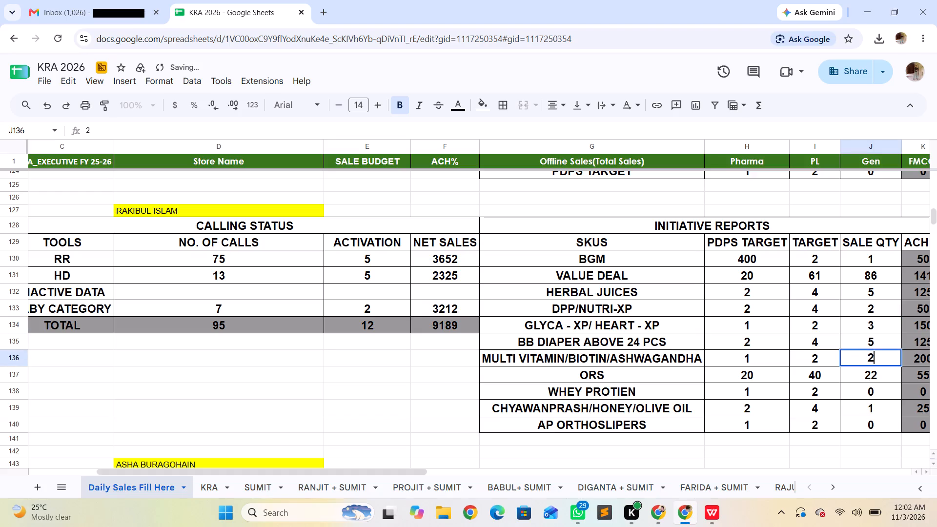
pyautogui.press('Down')
pyautogui.write('15')
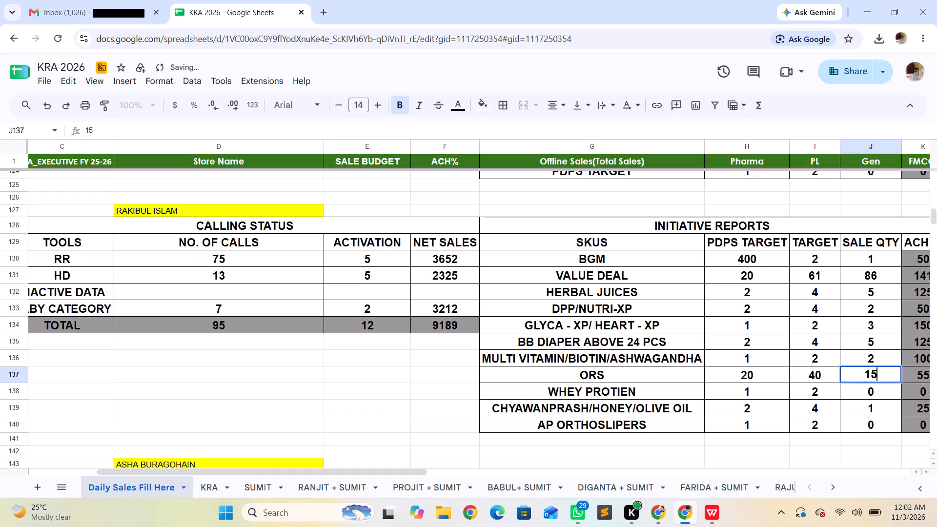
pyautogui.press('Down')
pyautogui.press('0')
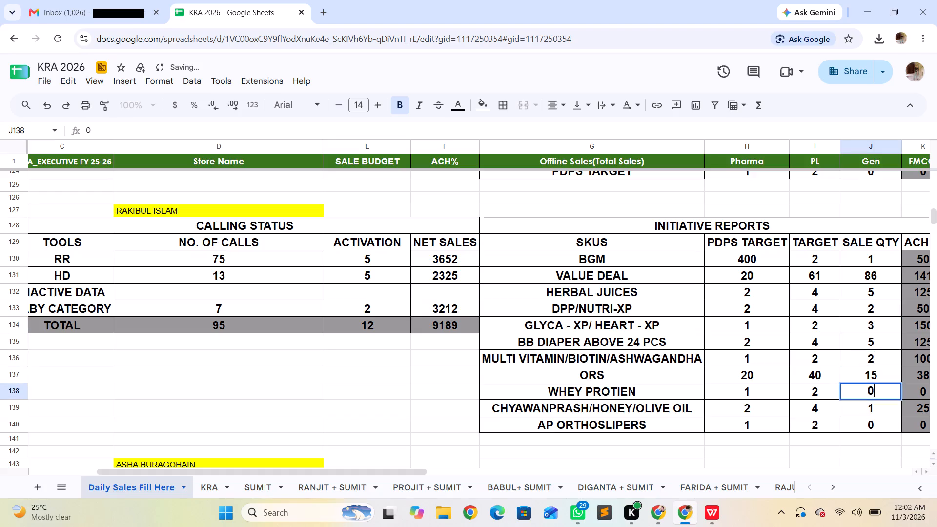
# Set Sale Qty to 2 for Chyawanprash/Honey/Olive Oil in the same executive's Initiative Reports.
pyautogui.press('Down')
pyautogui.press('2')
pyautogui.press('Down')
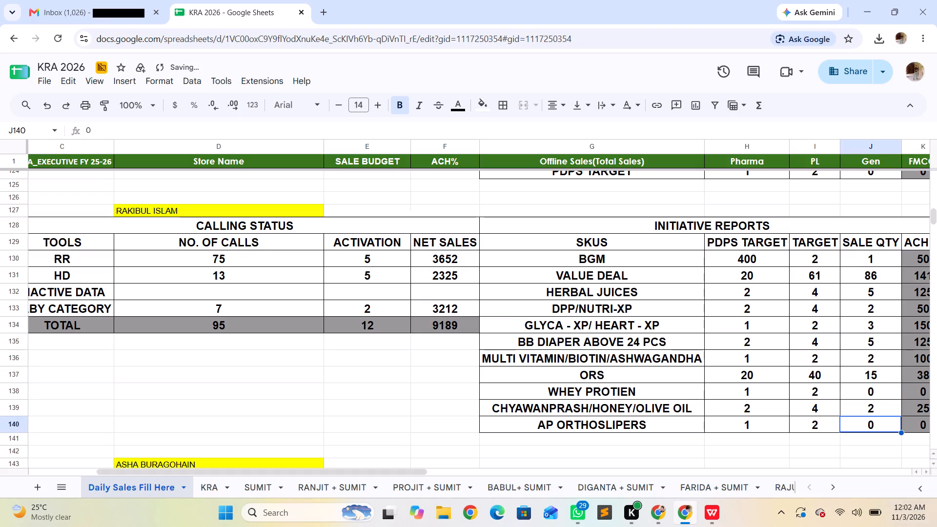
pyautogui.click(452, 392)
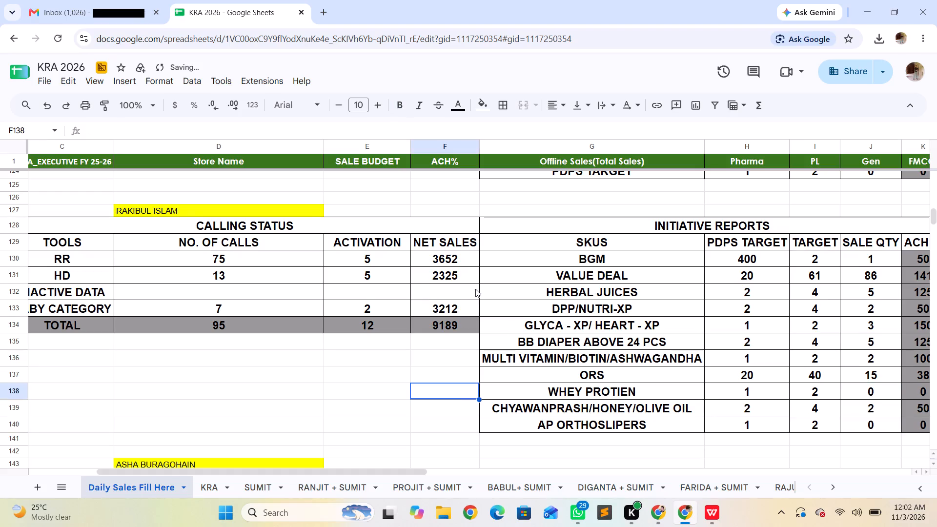
# Open the RAKIBUL + SUMIT sheet at 75% zoom to review its branch sales and achievement summary, dismissing the message notification.
pyautogui.scroll(16, 475, 289)
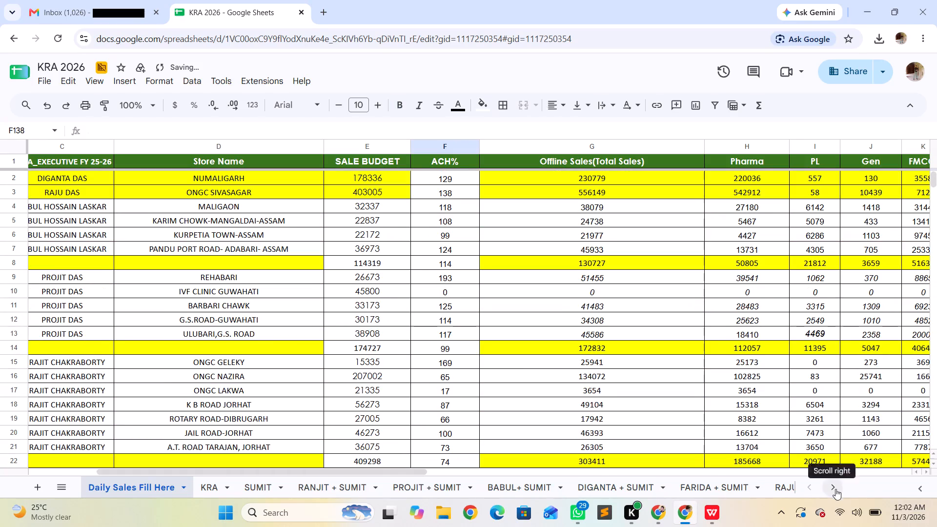
pyautogui.click(835, 489)
pyautogui.click(290, 488)
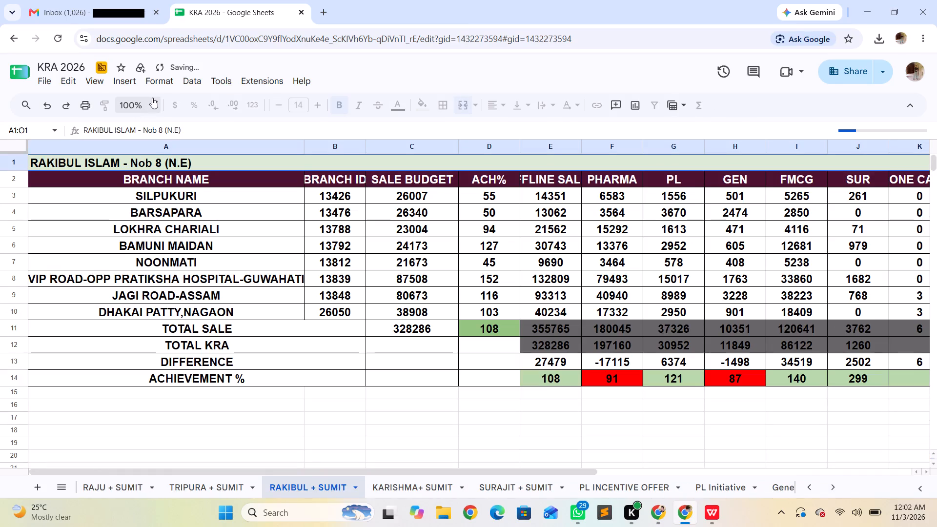
pyautogui.moveTo(155, 101); pyautogui.dragTo(136, 148)
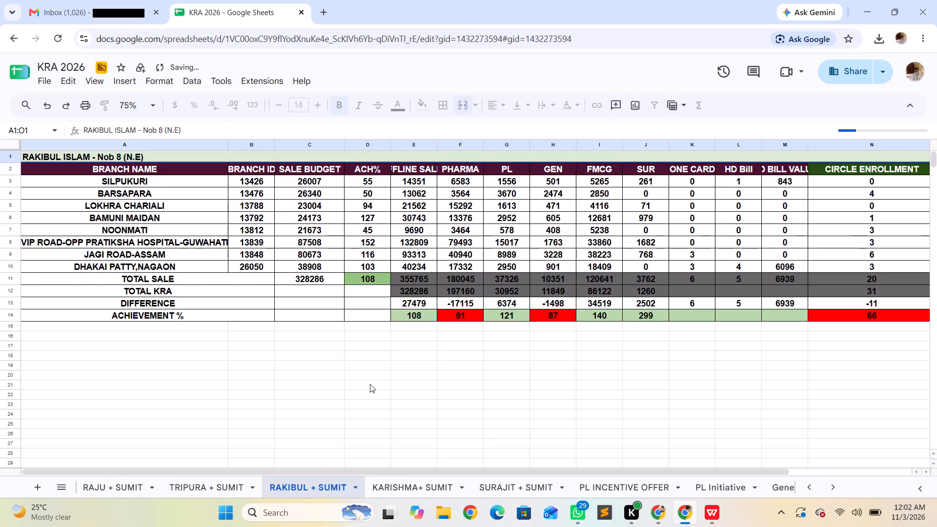
pyautogui.click(387, 403)
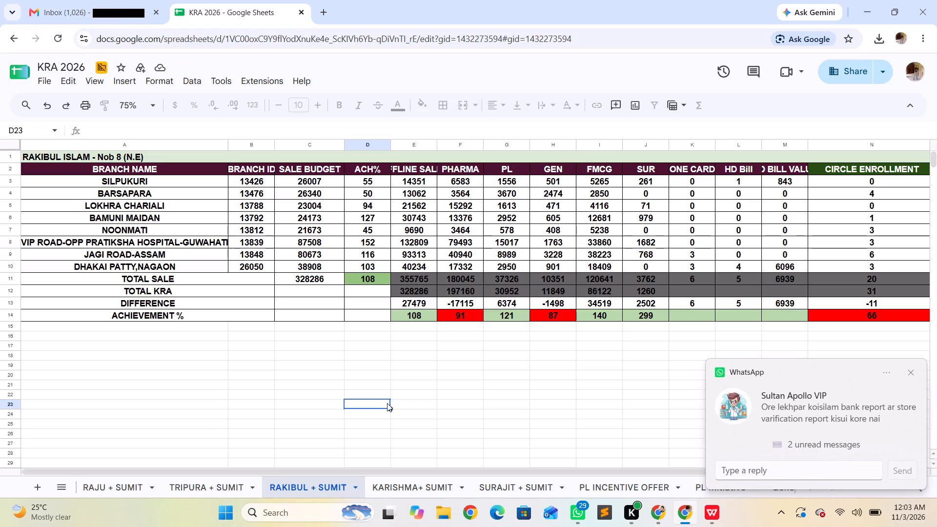
pyautogui.click(907, 373)
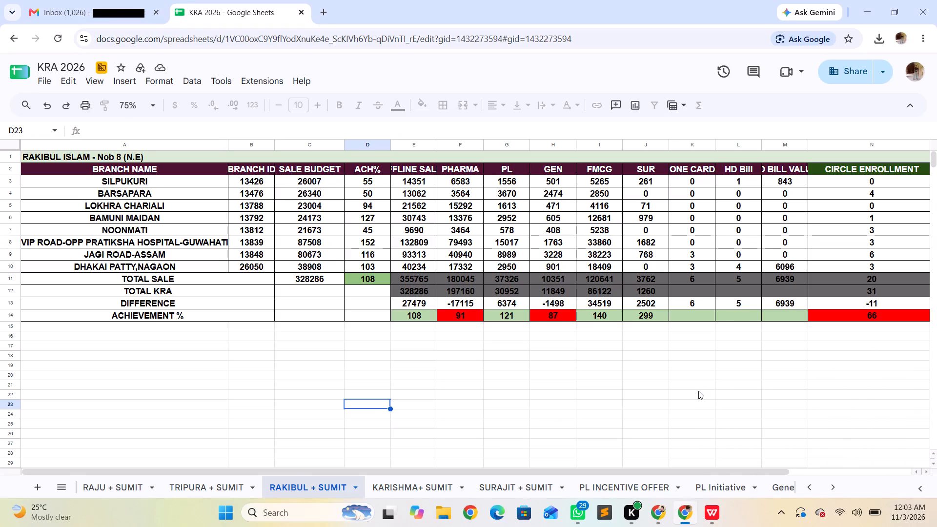
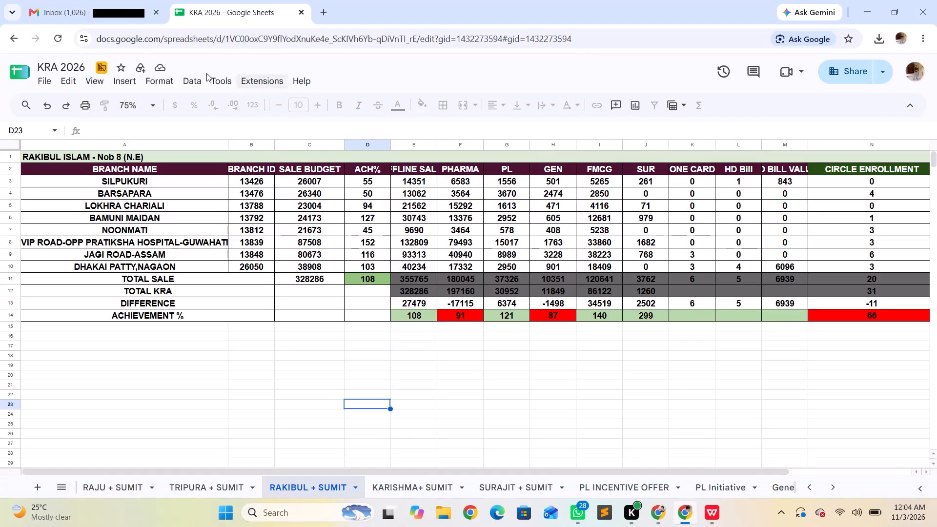
# Copy the GEN sales values of all eight branches from Silpukuri to Dhakai Patty, Nagaon, leaving out the total rows.
pyautogui.click(155, 103)
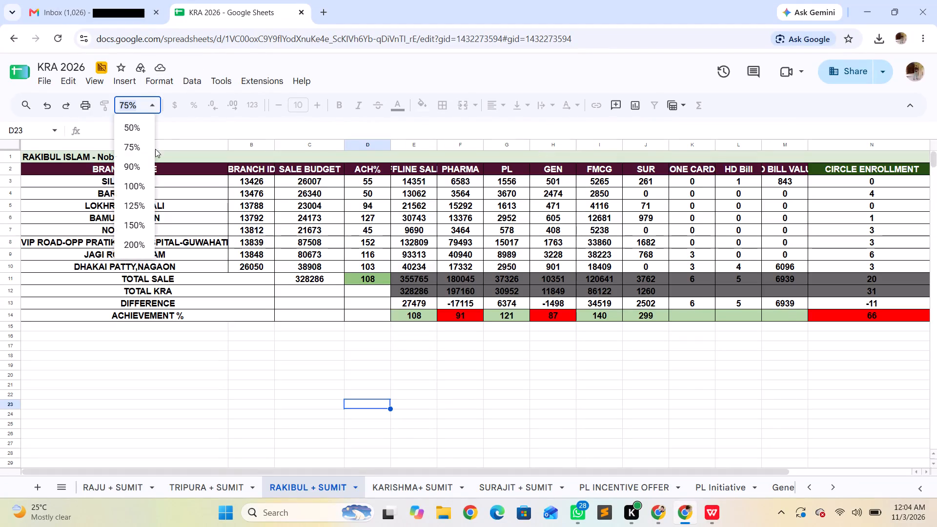
pyautogui.click(129, 185)
pyautogui.click(491, 437)
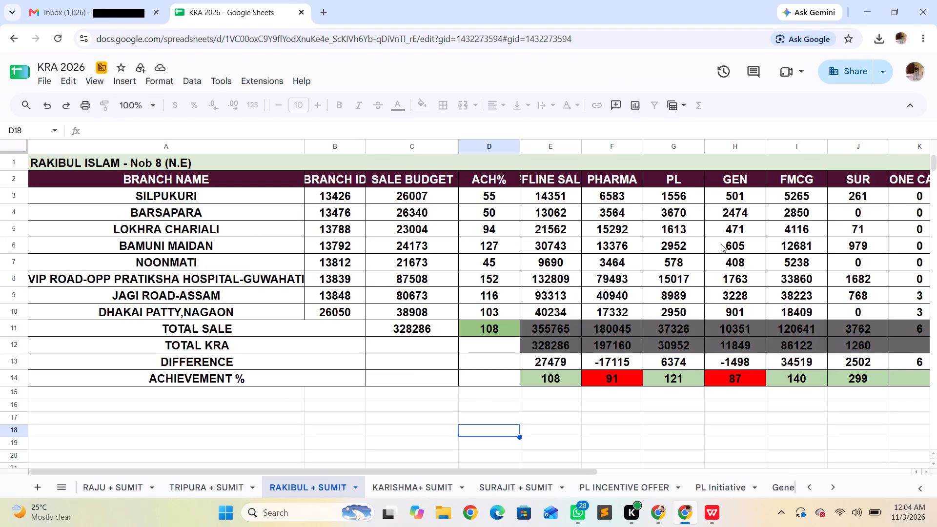
pyautogui.click(728, 198)
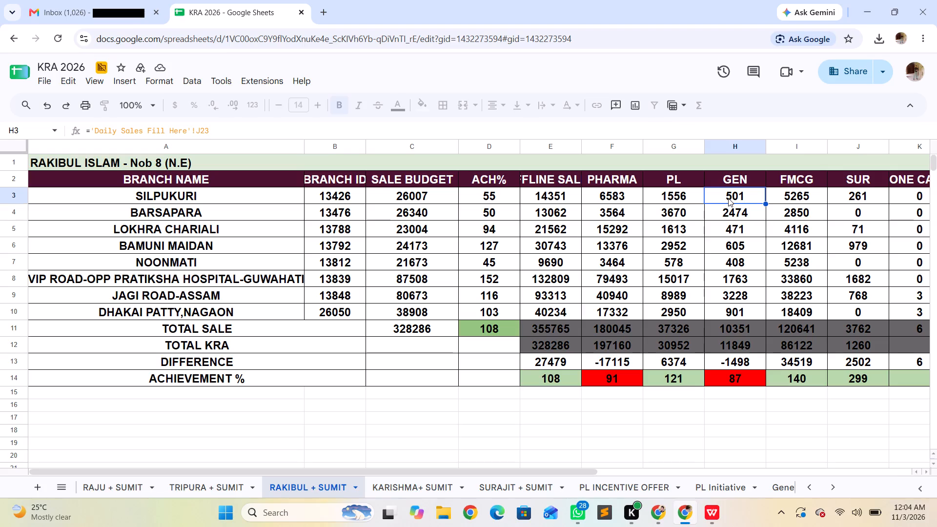
pyautogui.hotkey('shift', 'Down')
pyautogui.hotkey('shift', 'Down')
pyautogui.hotkey('shift', 'Down')
pyautogui.hotkey('shift', 'Down')
pyautogui.hotkey('shift', 'Down')
pyautogui.hotkey('shift', 'Down')
pyautogui.hotkey('shift', 'Down')
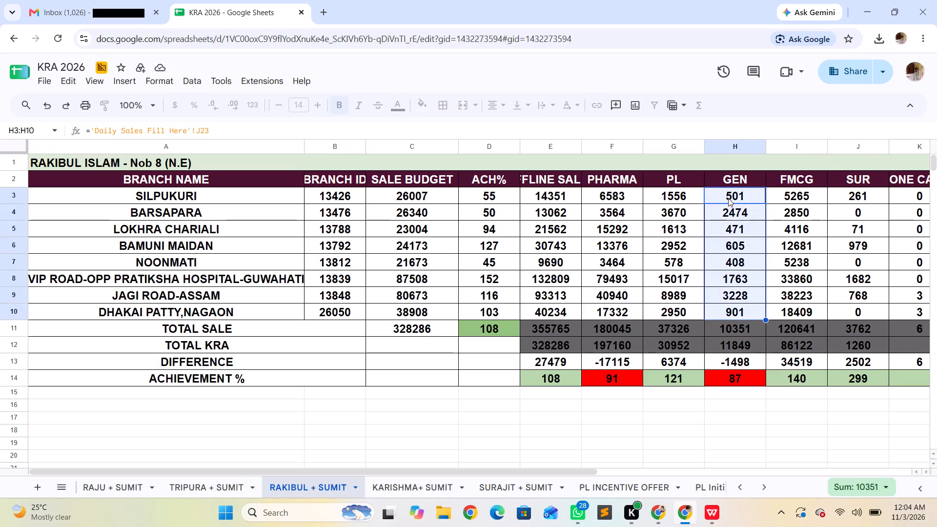
pyautogui.hotkey('ctrl', 'c')
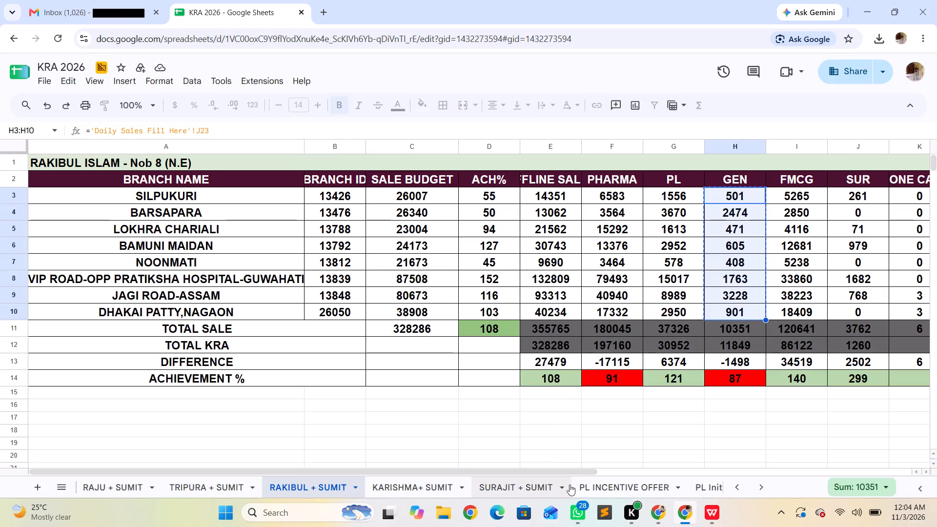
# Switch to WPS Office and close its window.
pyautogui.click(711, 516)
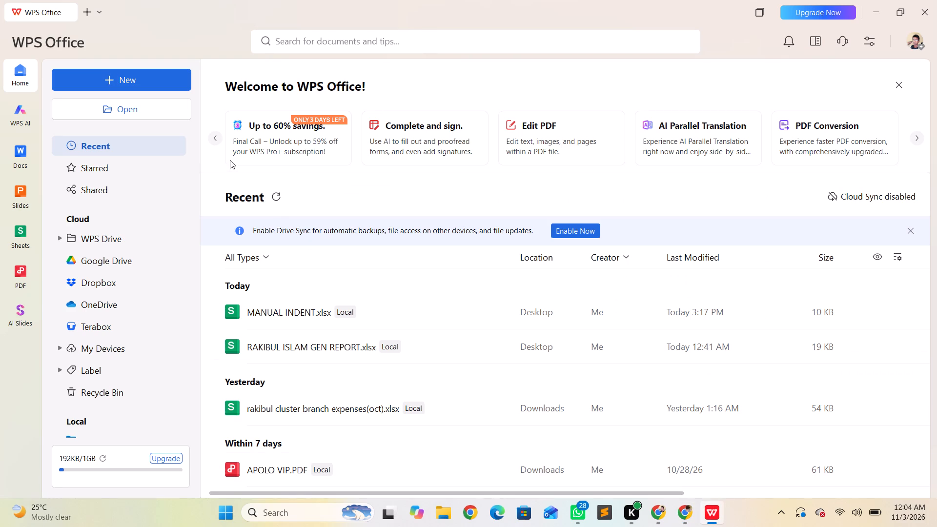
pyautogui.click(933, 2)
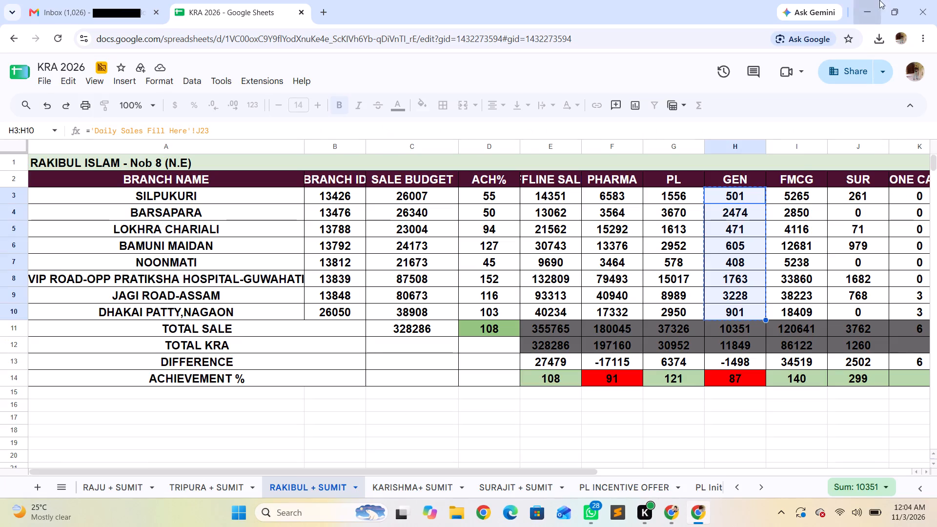
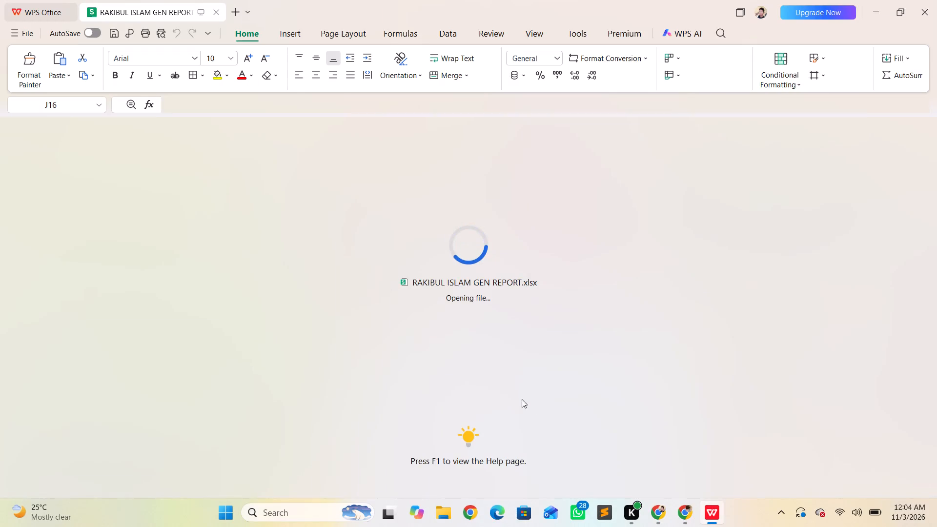
# Paste the copied sales figures over the GEN SALE values of all eight sites, from Silpukuri to Dhakai Patty.
pyautogui.click(459, 203)
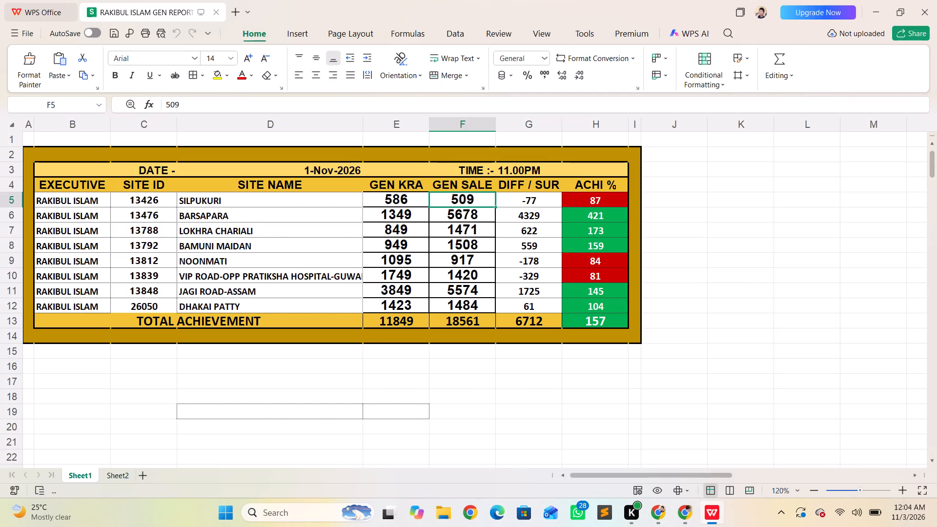
pyautogui.hotkey('shift', 'Down')
pyautogui.hotkey('shift', 'Down')
pyautogui.hotkey('shift', 'Down')
pyautogui.hotkey('shift', 'Down')
pyautogui.hotkey('shift', 'Down')
pyautogui.hotkey('shift', 'Down')
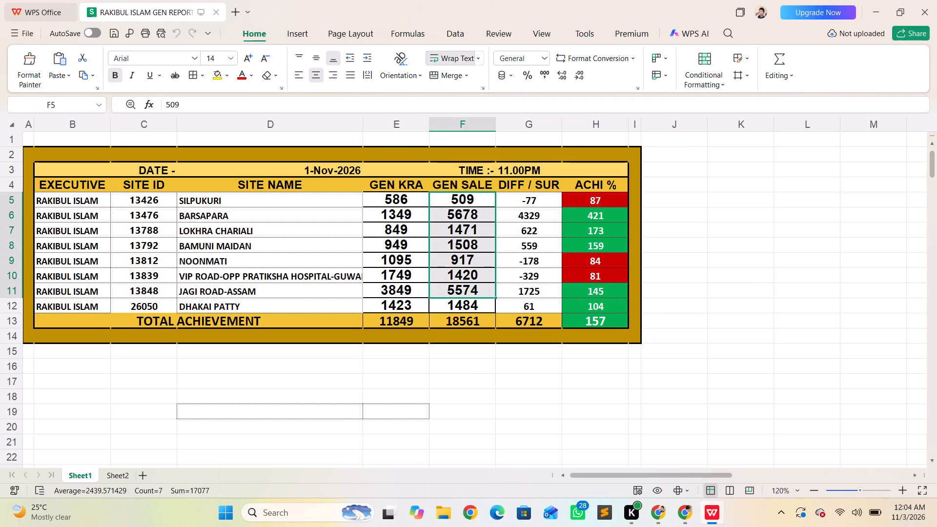
pyautogui.hotkey('shift', 'Down')
pyautogui.hotkey('ctrl', 'v')
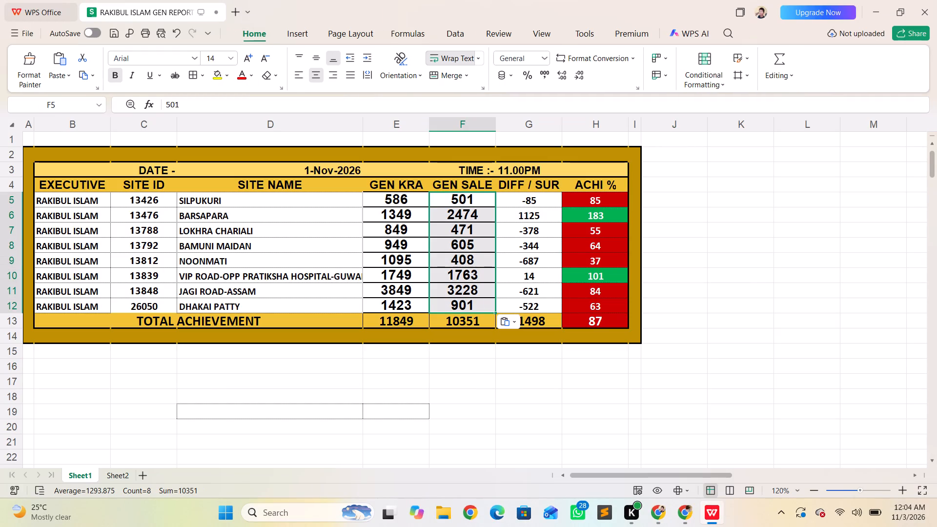
# Change the report date in the table header to 2-Nov-2026.
pyautogui.click(325, 175)
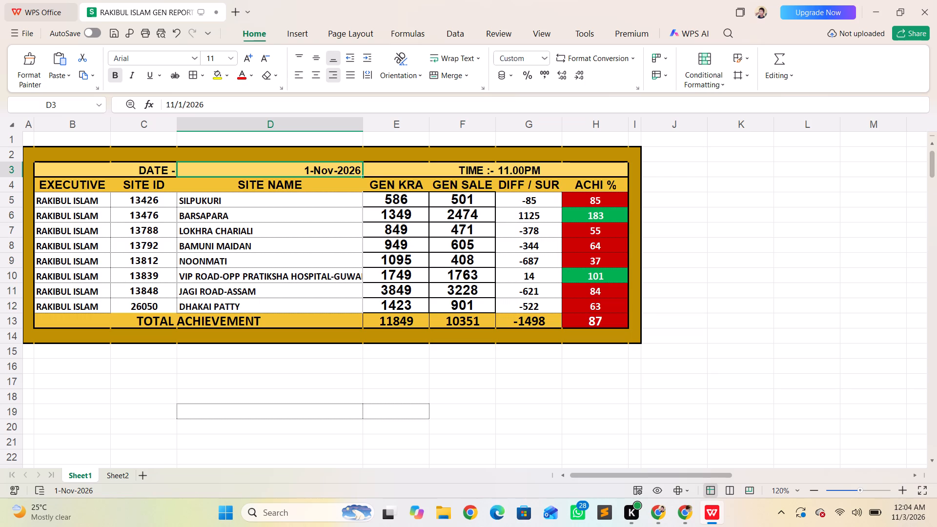
pyautogui.click(181, 101)
pyautogui.press('BackSpace')
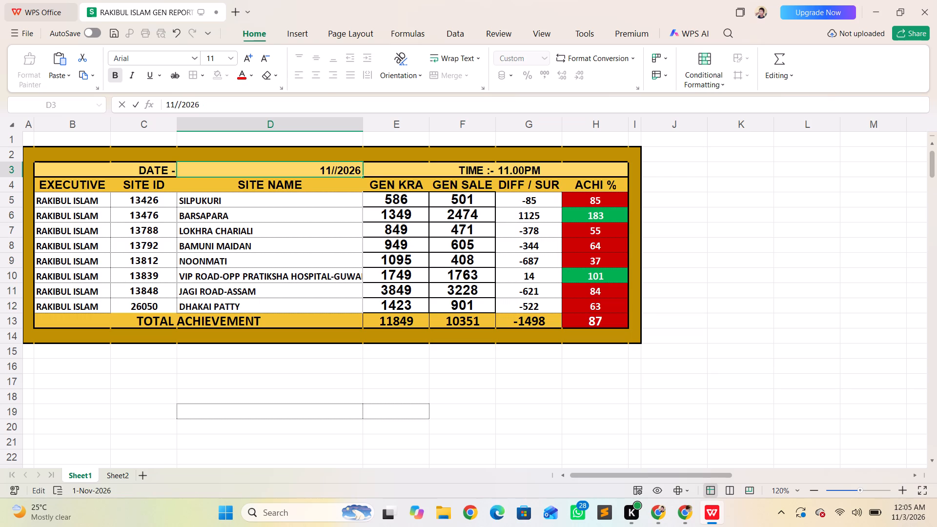
pyautogui.press('2')
pyautogui.click(229, 368)
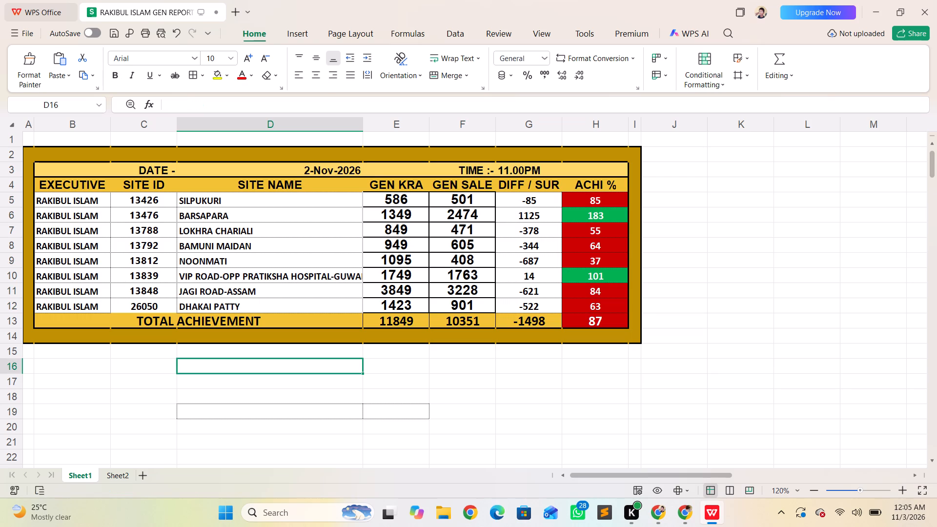
# Copy the whole GEN report table including its gold border, cells A2 to I14.
pyautogui.click(26, 153)
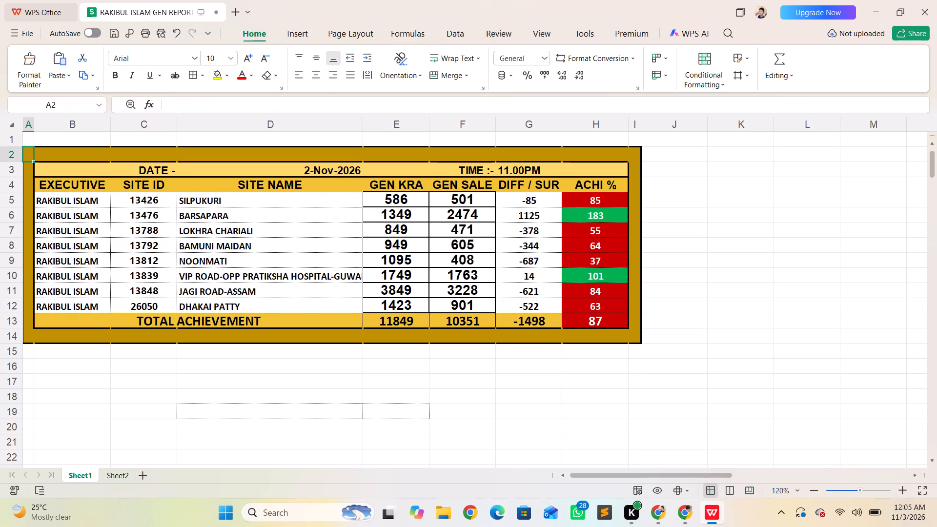
pyautogui.hotkey('shift', 'Down')
pyautogui.hotkey('shift', 'Down')
pyautogui.hotkey('shift', 'Down')
pyautogui.hotkey('shift', 'Down')
pyautogui.hotkey('shift', 'Down')
pyautogui.hotkey('shift', 'Down')
pyautogui.hotkey('shift', 'Down')
pyautogui.hotkey('shift', 'Down')
pyautogui.hotkey('shift', 'Down')
pyautogui.hotkey('shift', 'Down')
pyautogui.hotkey('shift', 'Down')
pyautogui.hotkey('shift', 'Down')
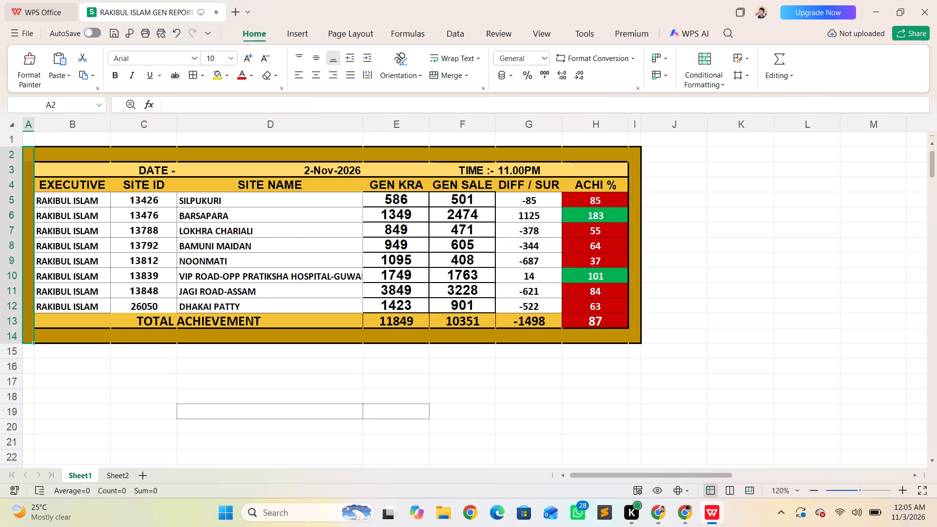
pyautogui.hotkey('shift', 'Right')
pyautogui.hotkey('shift', 'Right')
pyautogui.hotkey('shift', 'Right')
pyautogui.hotkey('shift', 'Right')
pyautogui.hotkey('shift', 'Right')
pyautogui.hotkey('shift', 'Right')
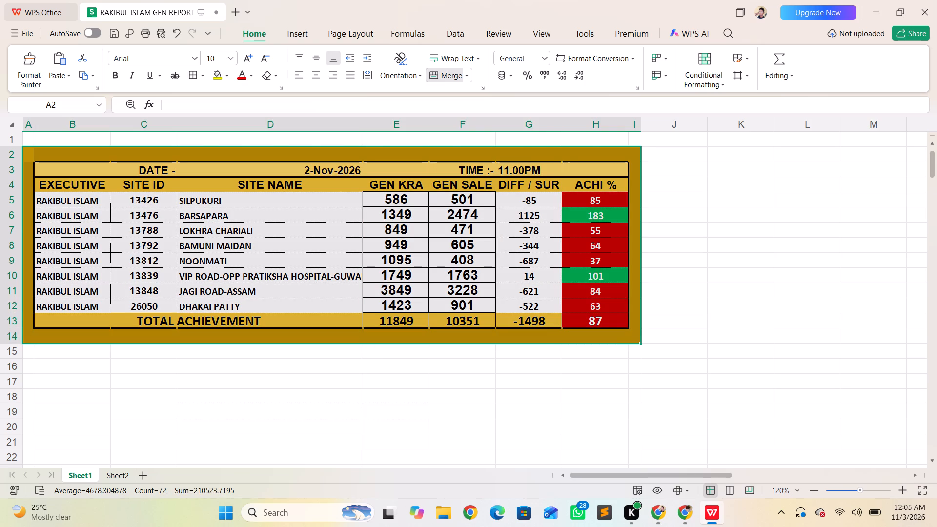
pyautogui.hotkey('ctrl', 'c')
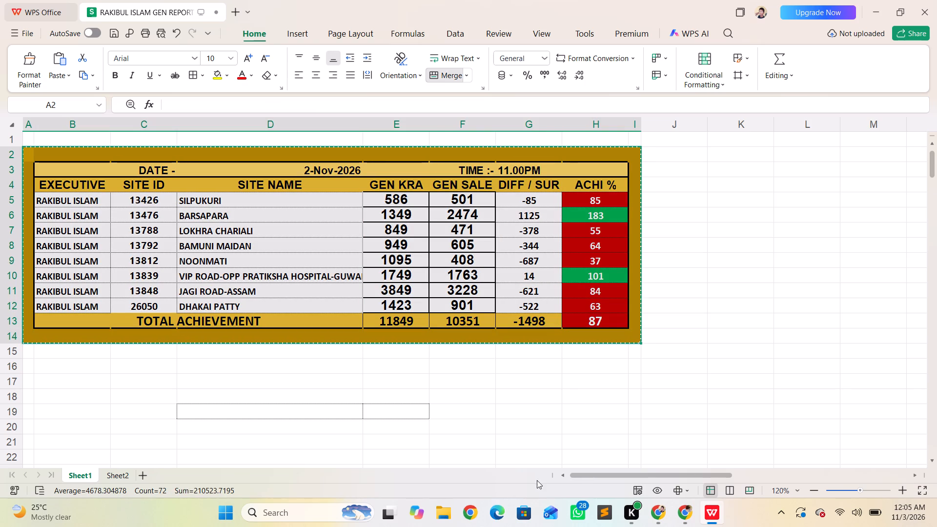
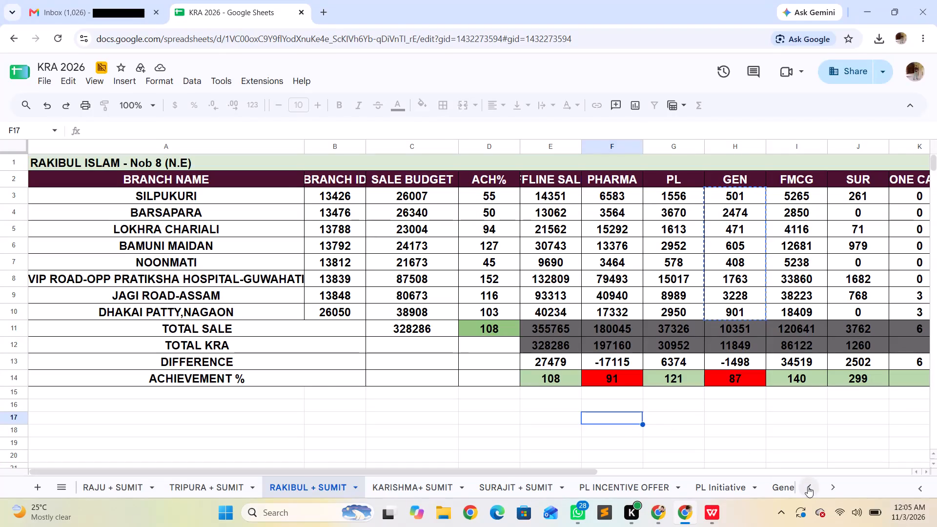
# In KRA 2026, check the SUMIT and KRA sheets, and review the store-wise sales rows on the Daily Sales Fill Here sheet.
pyautogui.click(808, 487)
pyautogui.tripleClick(808, 487)
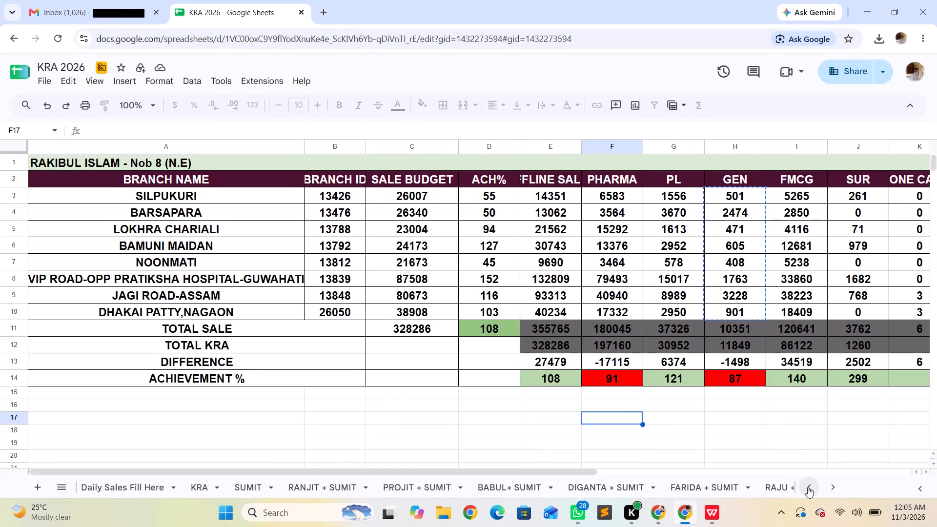
pyautogui.click(808, 487)
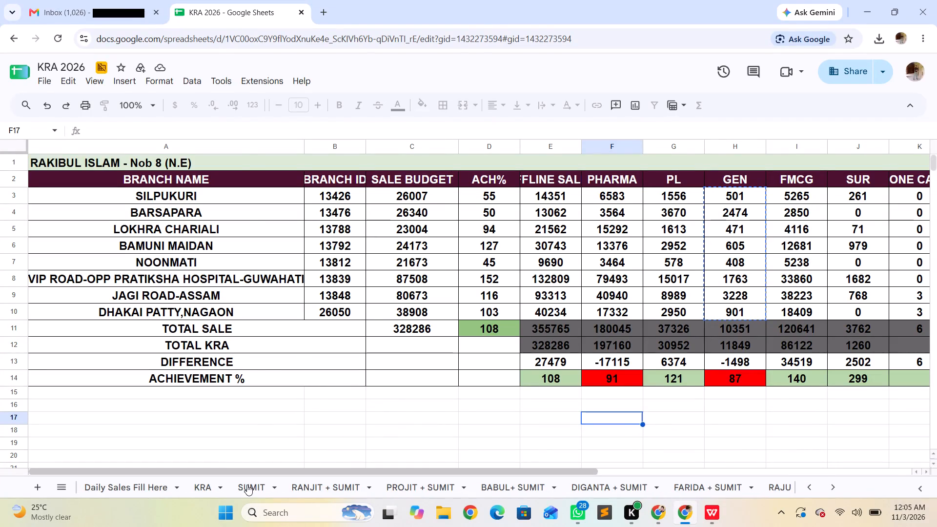
pyautogui.click(247, 485)
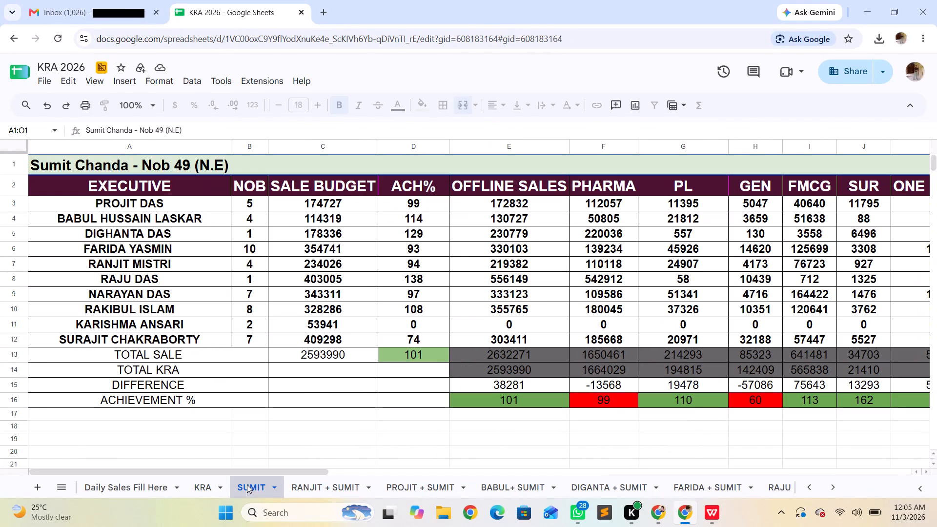
pyautogui.click(199, 490)
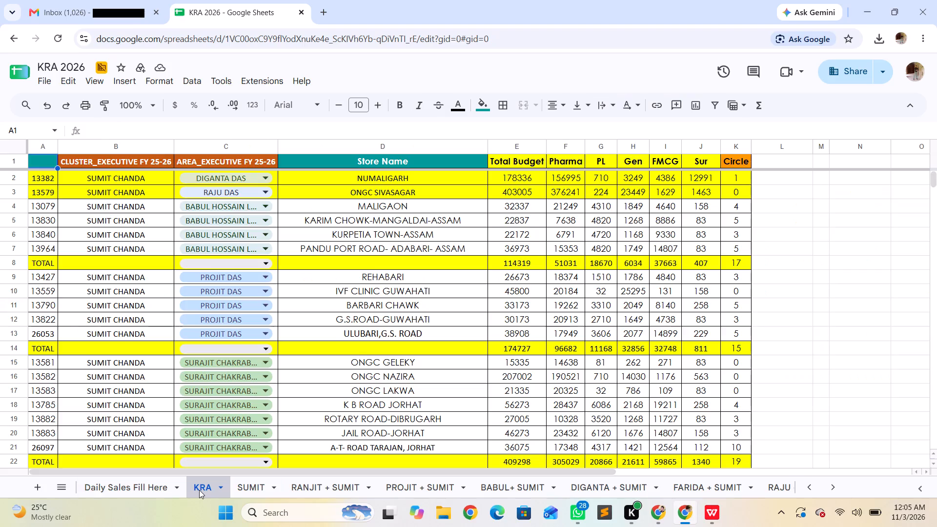
pyautogui.hscroll(1, 202, 376)
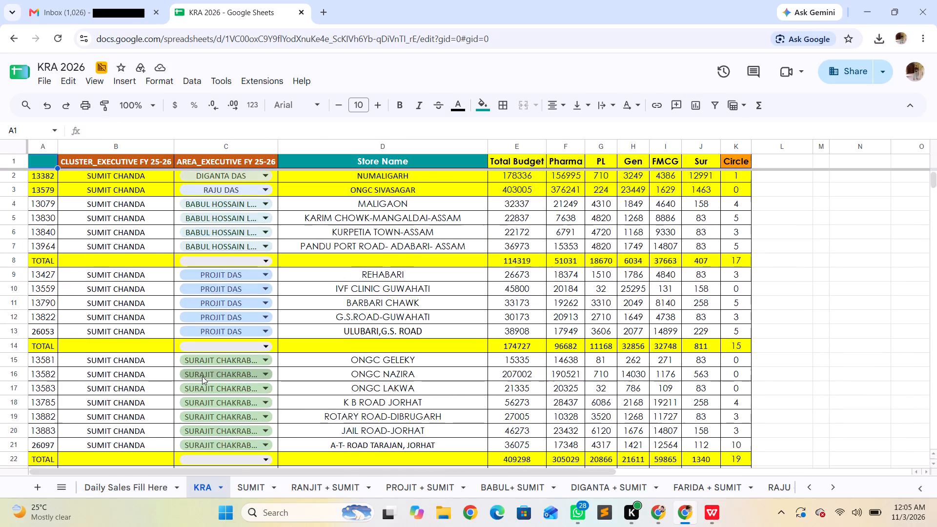
pyautogui.click(134, 489)
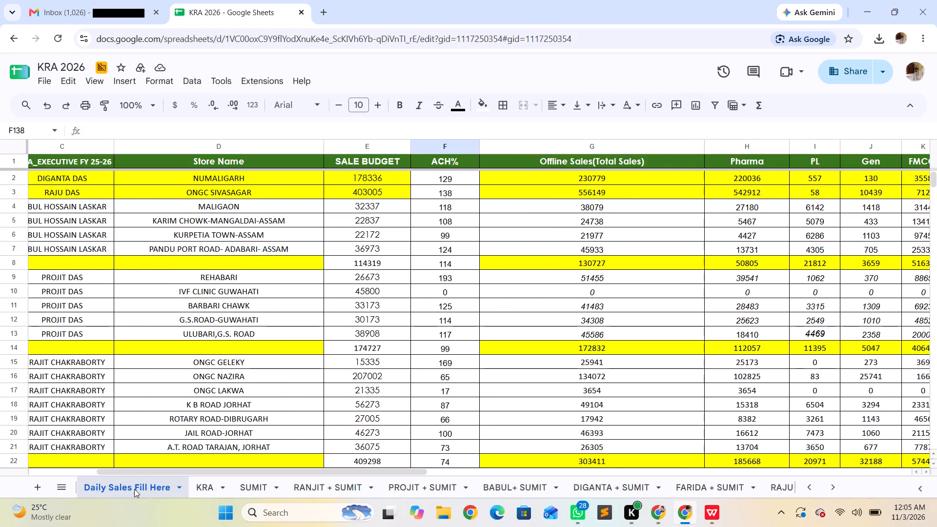
pyautogui.scroll(-4, 245, 374)
pyautogui.scroll(1, 245, 374)
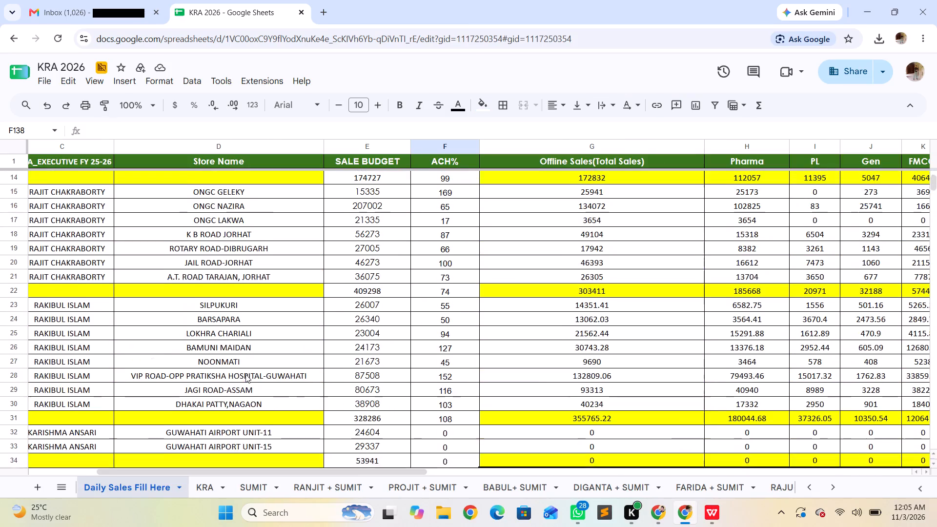
pyautogui.scroll(3, 245, 374)
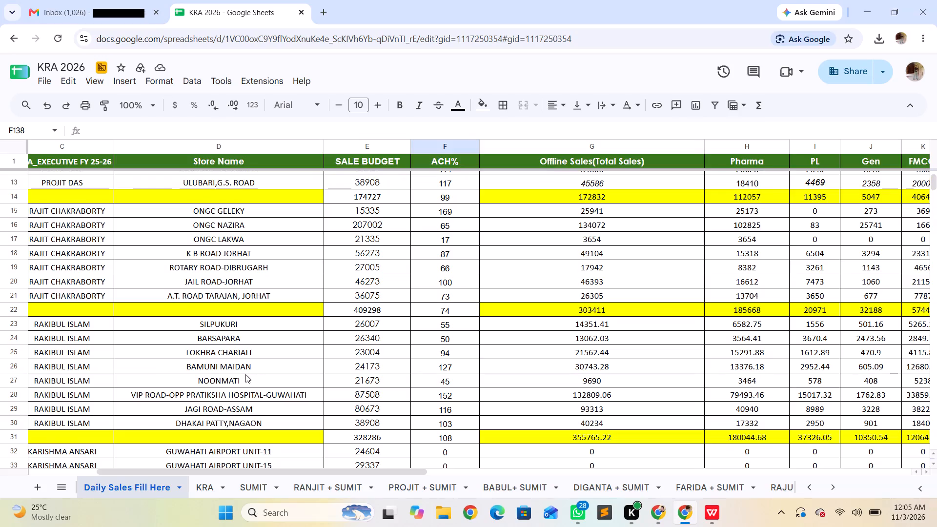
pyautogui.scroll(1, 245, 374)
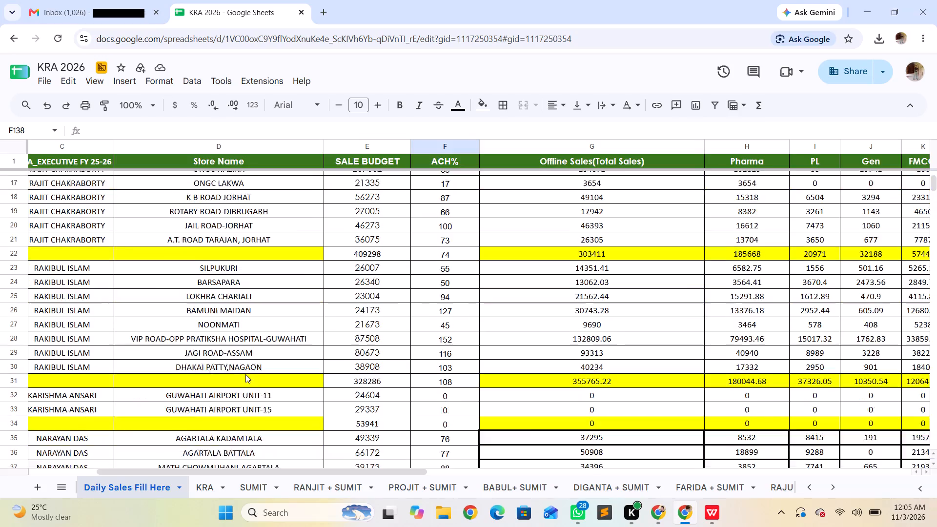
pyautogui.scroll(1, 245, 374)
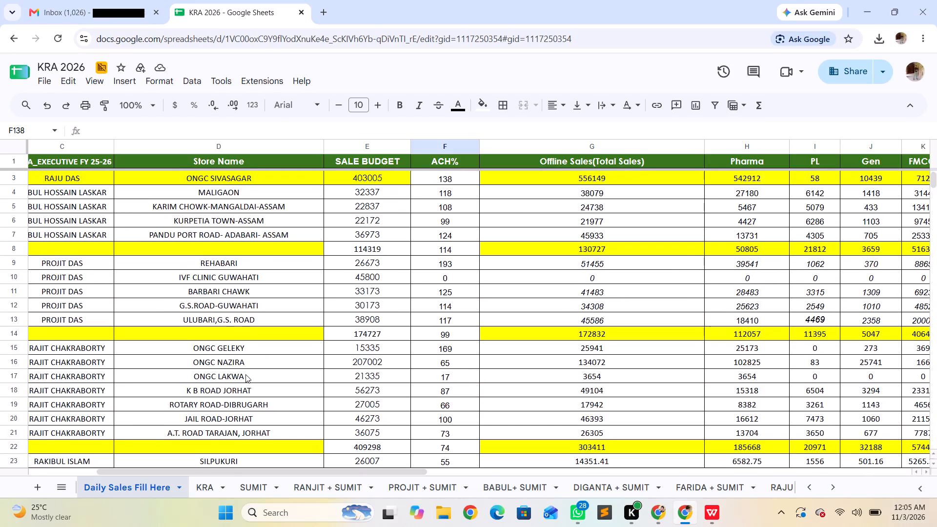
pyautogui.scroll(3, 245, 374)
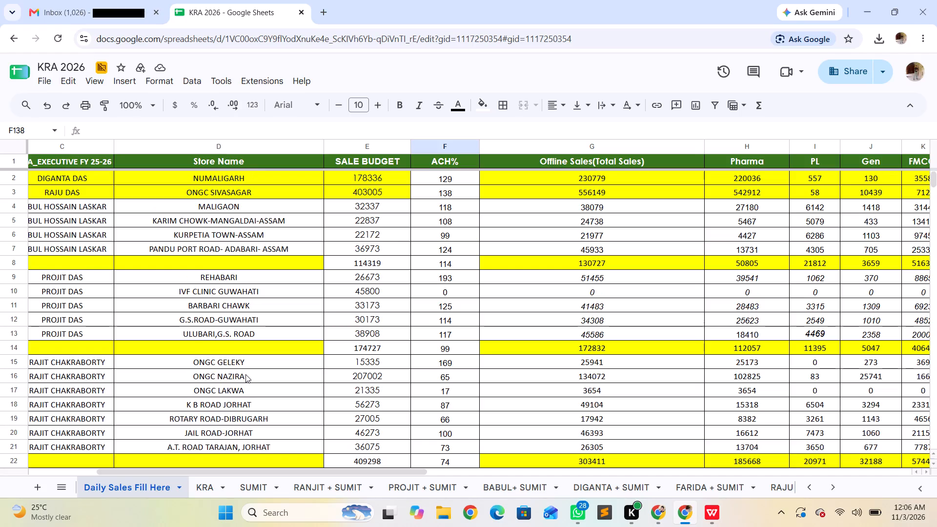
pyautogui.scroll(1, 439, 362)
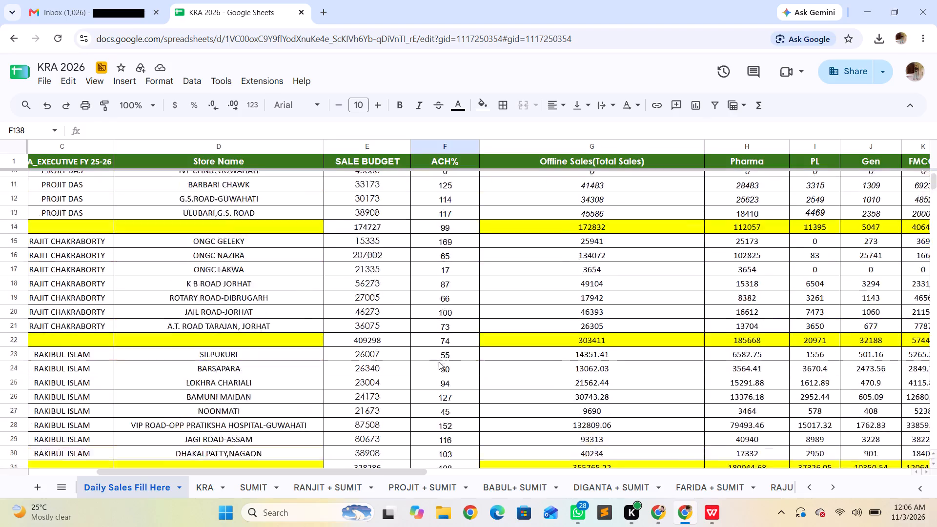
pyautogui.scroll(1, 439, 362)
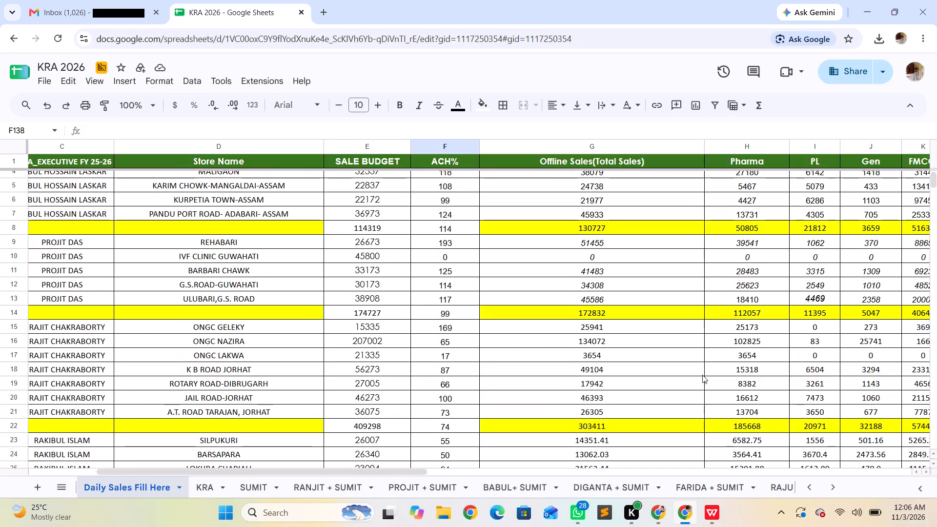
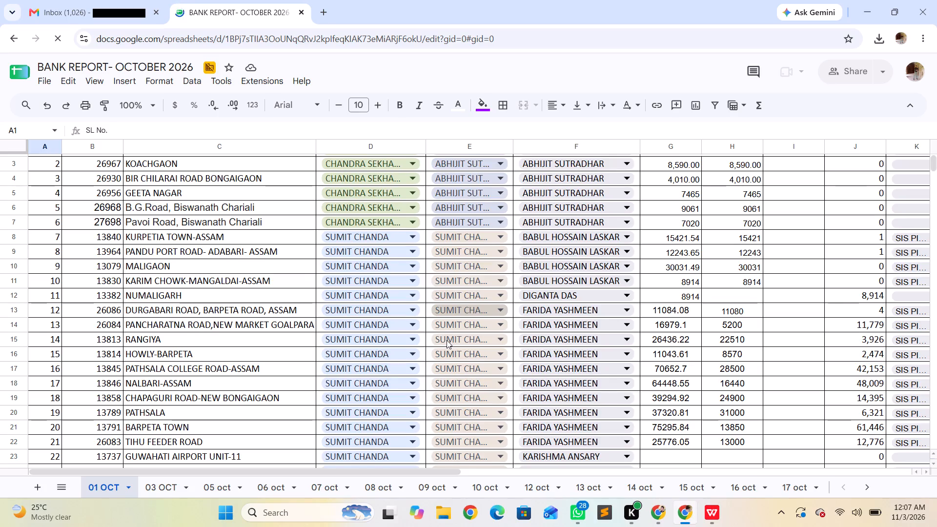
# In BANK REPORT- OCTOBER 2026, open the 31 oct sheet and review the store-wise cash in hand, SIS pickup, balance and deposit status rows.
pyautogui.scroll(1, 447, 340)
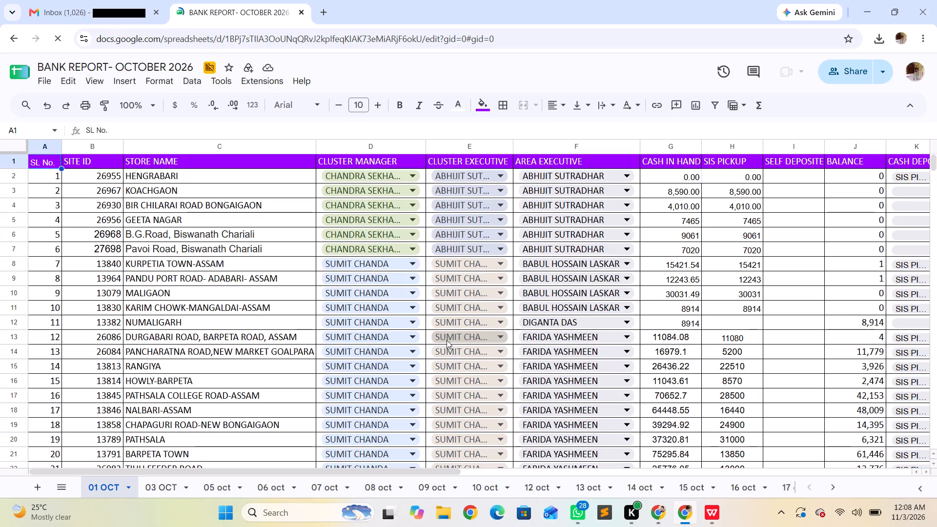
pyautogui.click(834, 486)
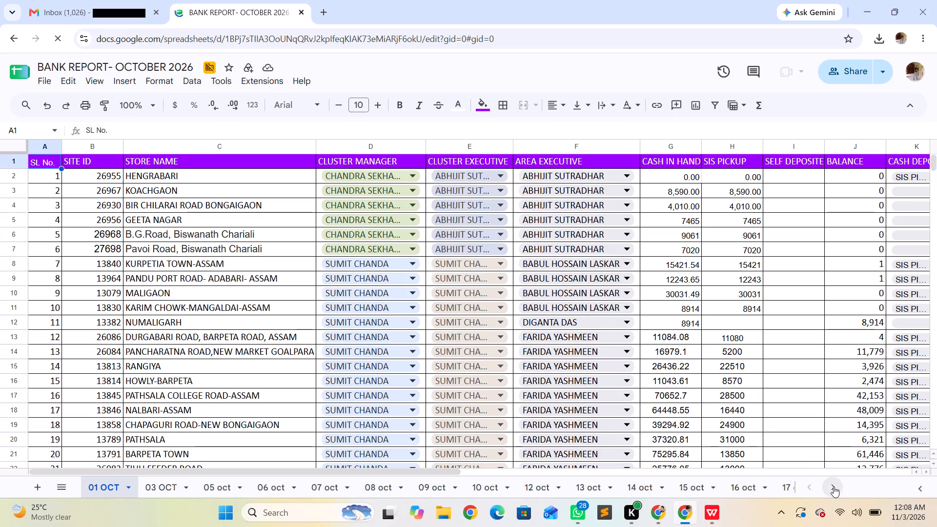
pyautogui.click(834, 486)
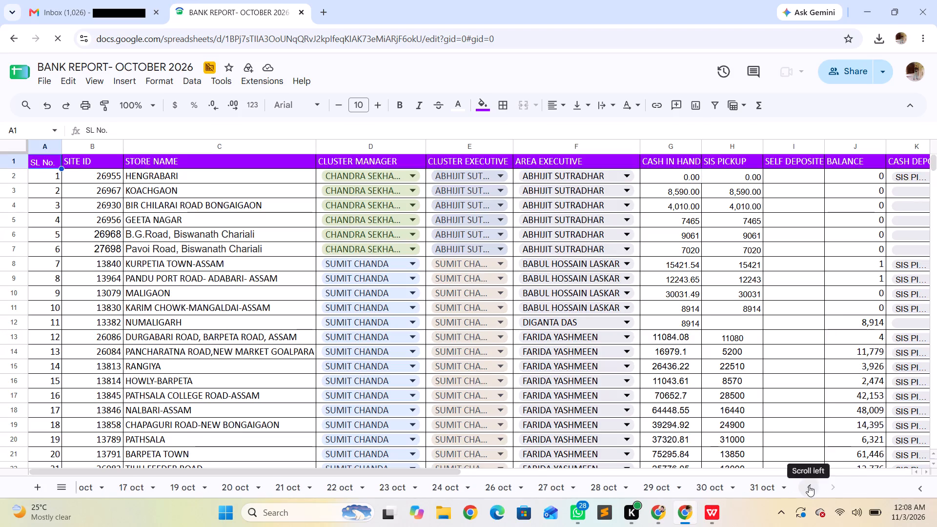
pyautogui.click(774, 493)
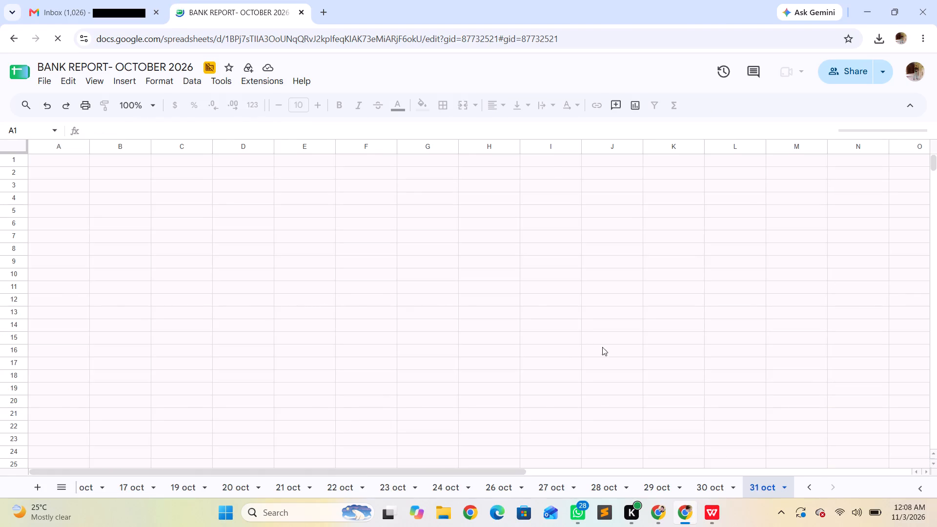
pyautogui.scroll(-5, 605, 358)
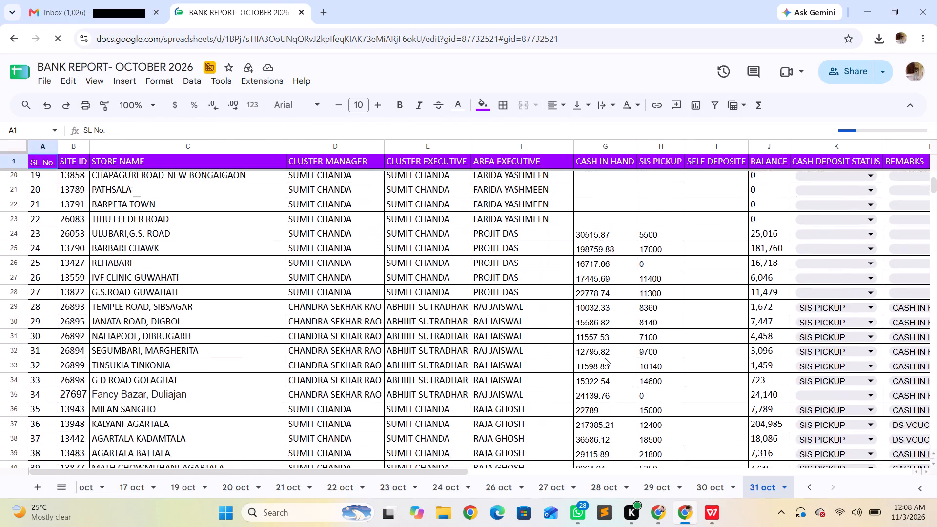
pyautogui.scroll(-4, 605, 358)
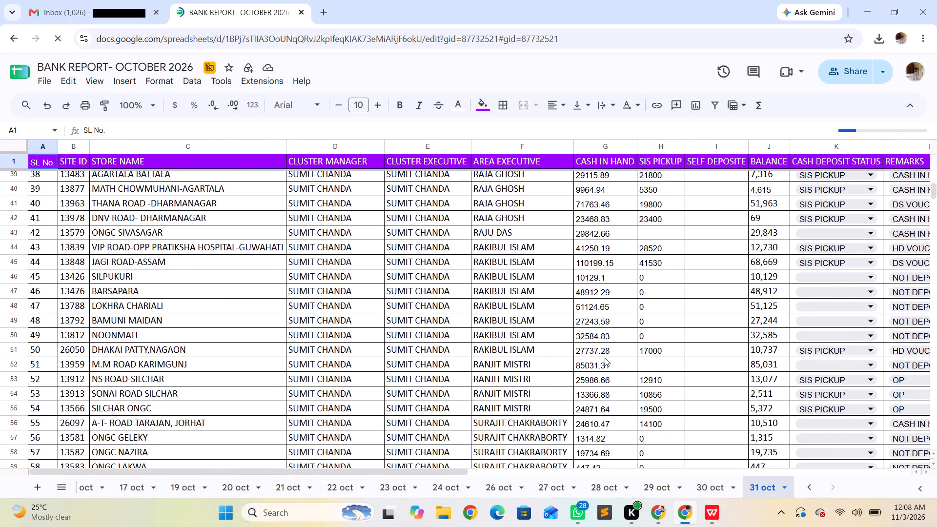
pyautogui.scroll(-1, 605, 358)
pyautogui.hscroll(-1, 605, 358)
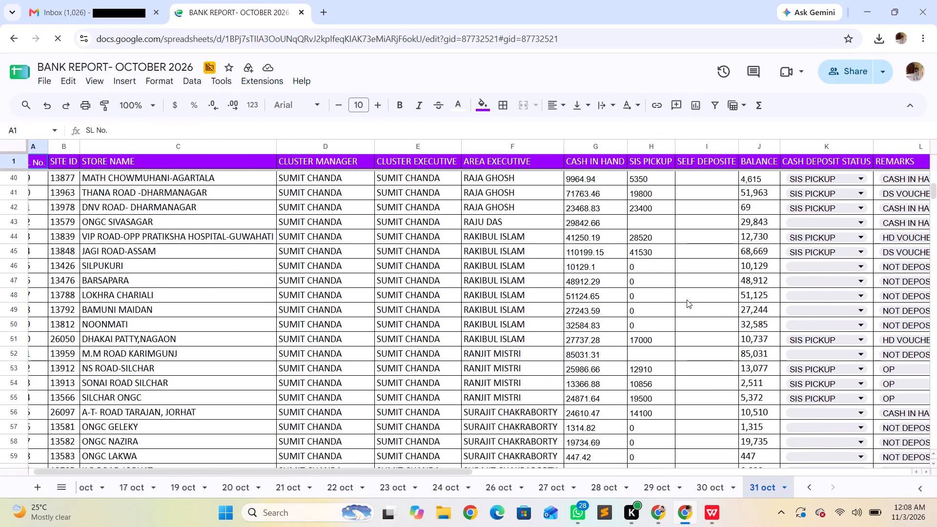
pyautogui.scroll(2, 687, 300)
pyautogui.hscroll(2, 687, 300)
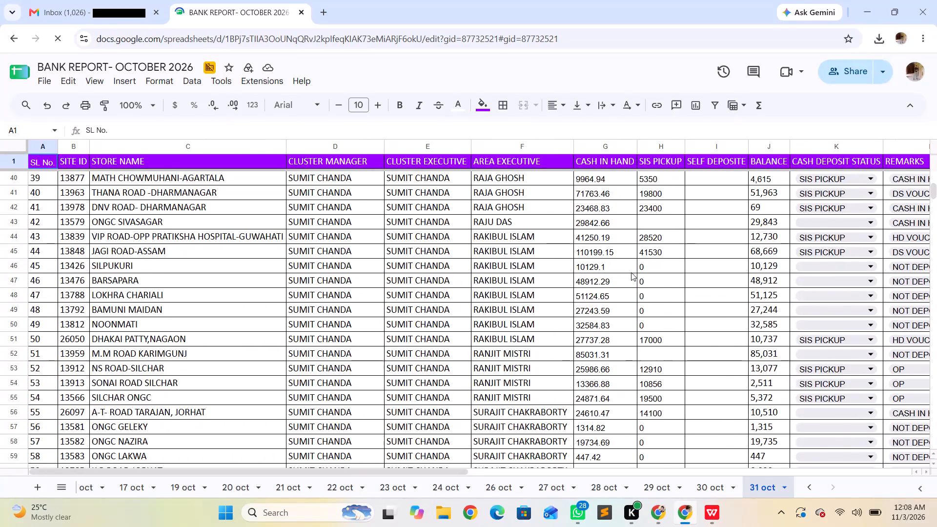
pyautogui.scroll(13, 534, 253)
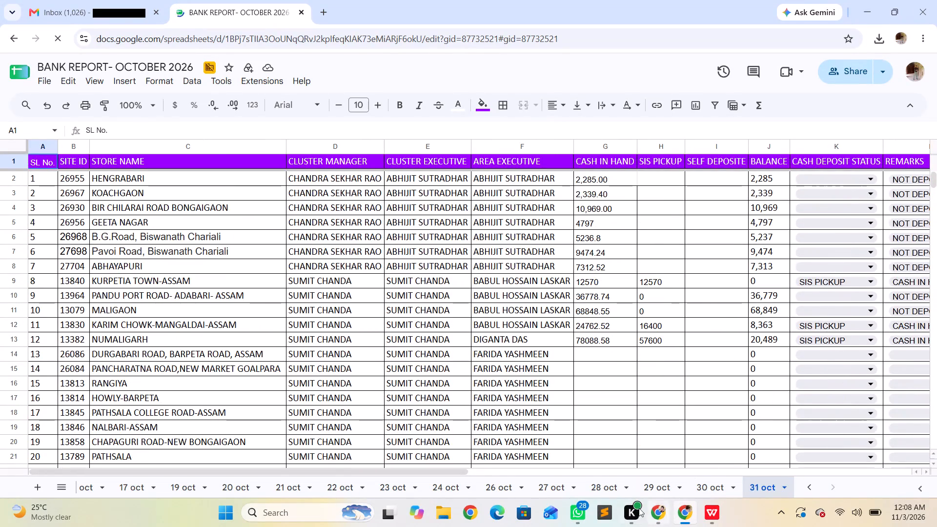
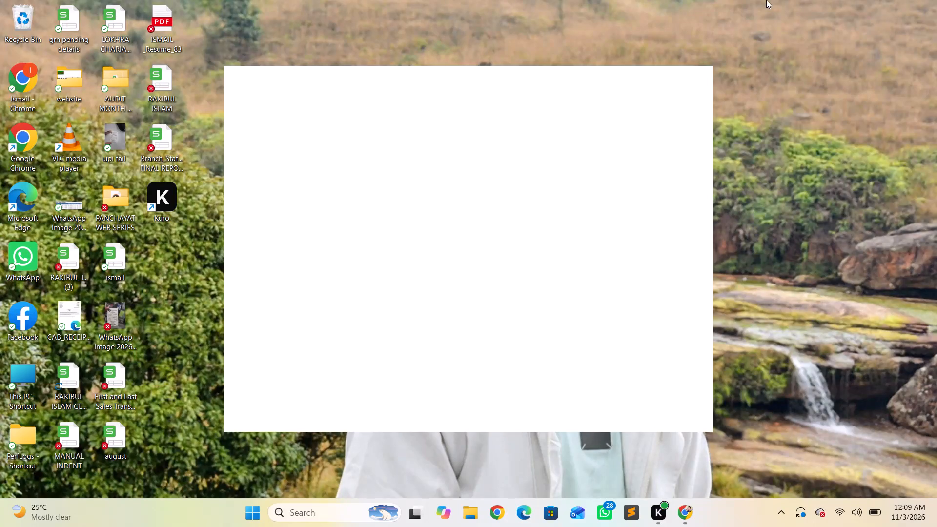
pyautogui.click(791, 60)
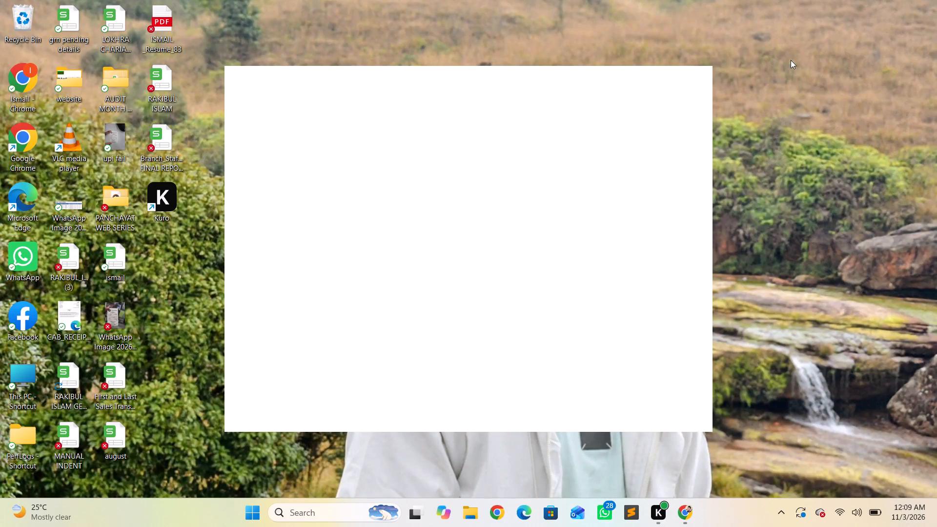